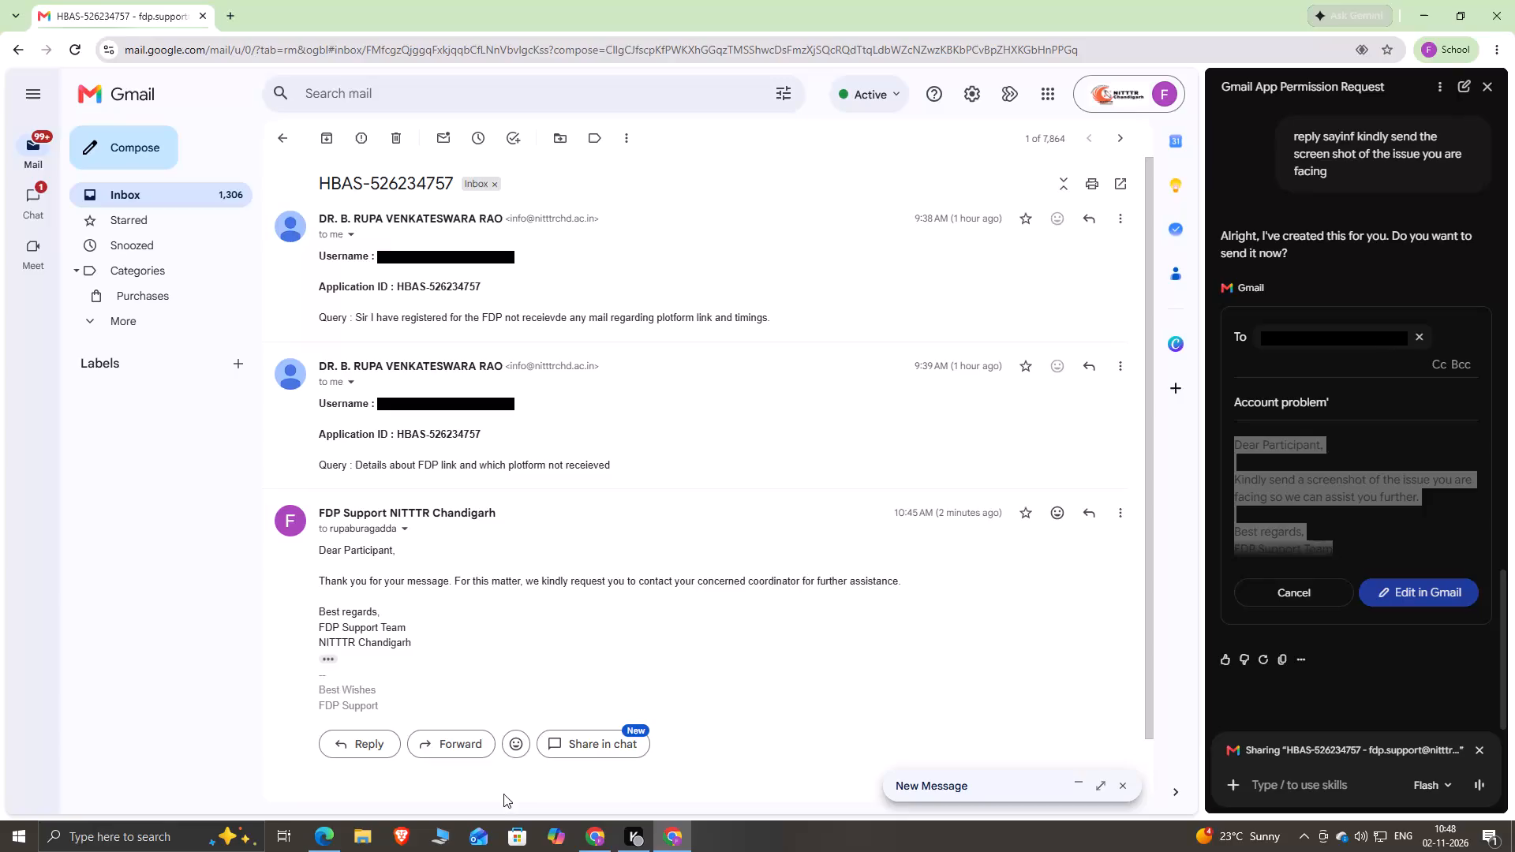
Switch to the apprentice attendance workbook in Microsoft Edge and examine the CSE department's October 2026 attendance sheet up to day 31.
left_click(312, 838)
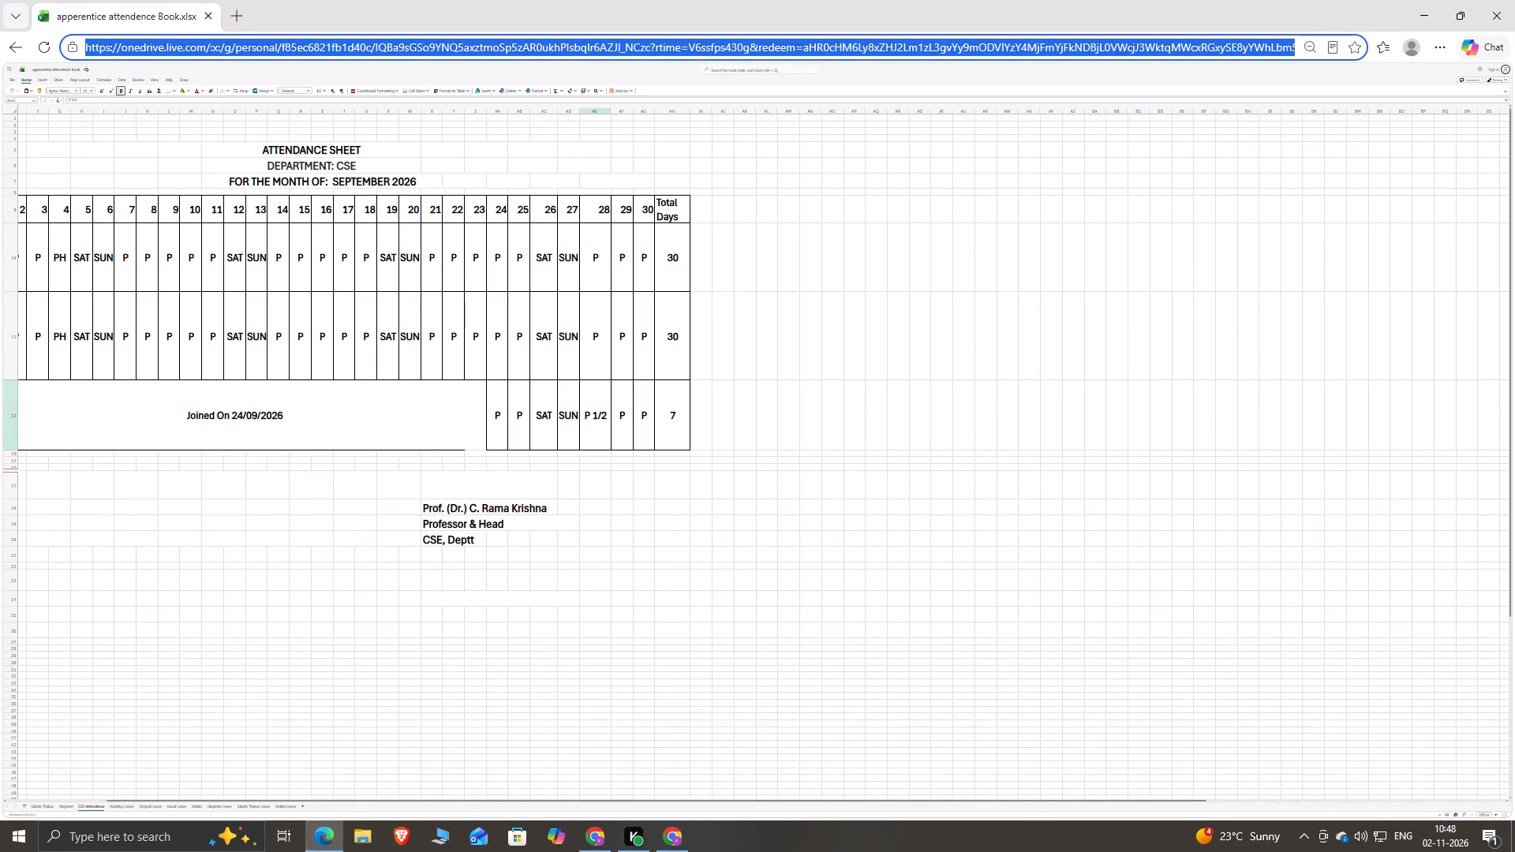
scroll(623, 348, "down", 1, "ctrl")
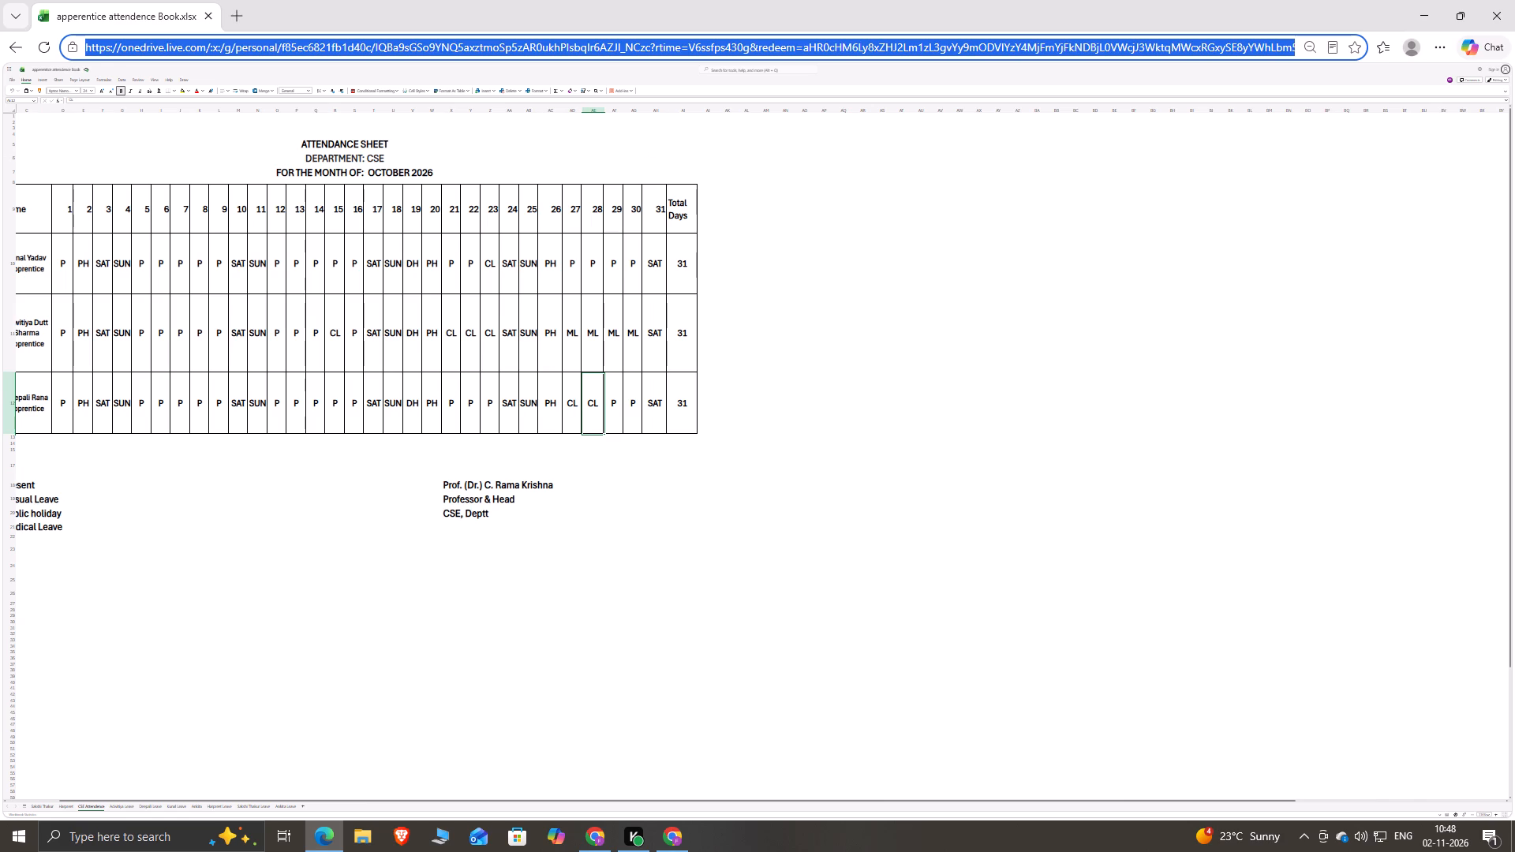
left_click(651, 342)
scroll(658, 379, "up", 1, "ctrl")
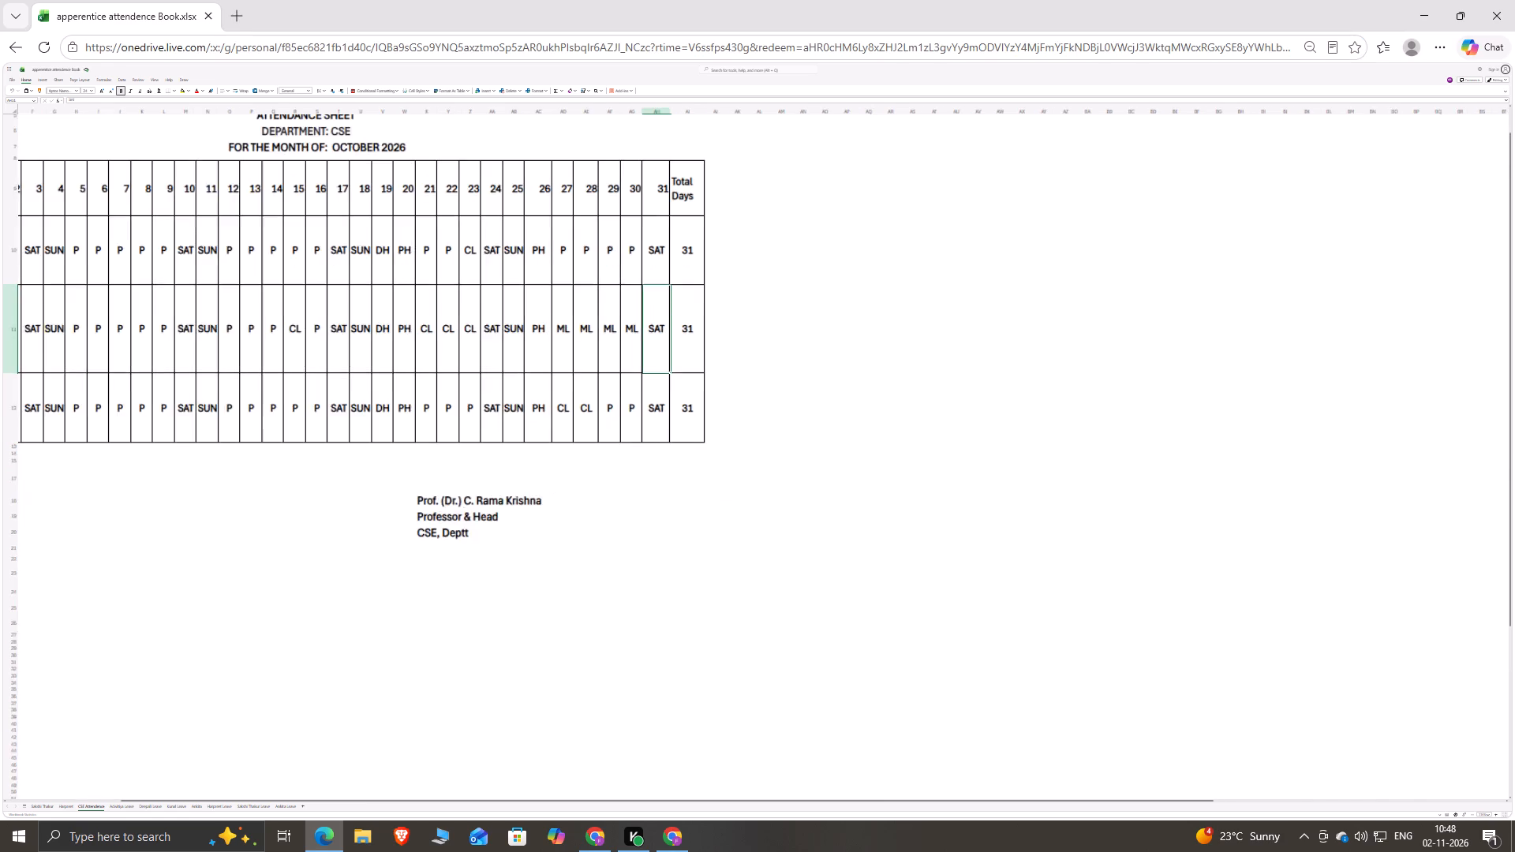
scroll(658, 379, "up", 1, "ctrl")
scroll(658, 379, "up", 3)
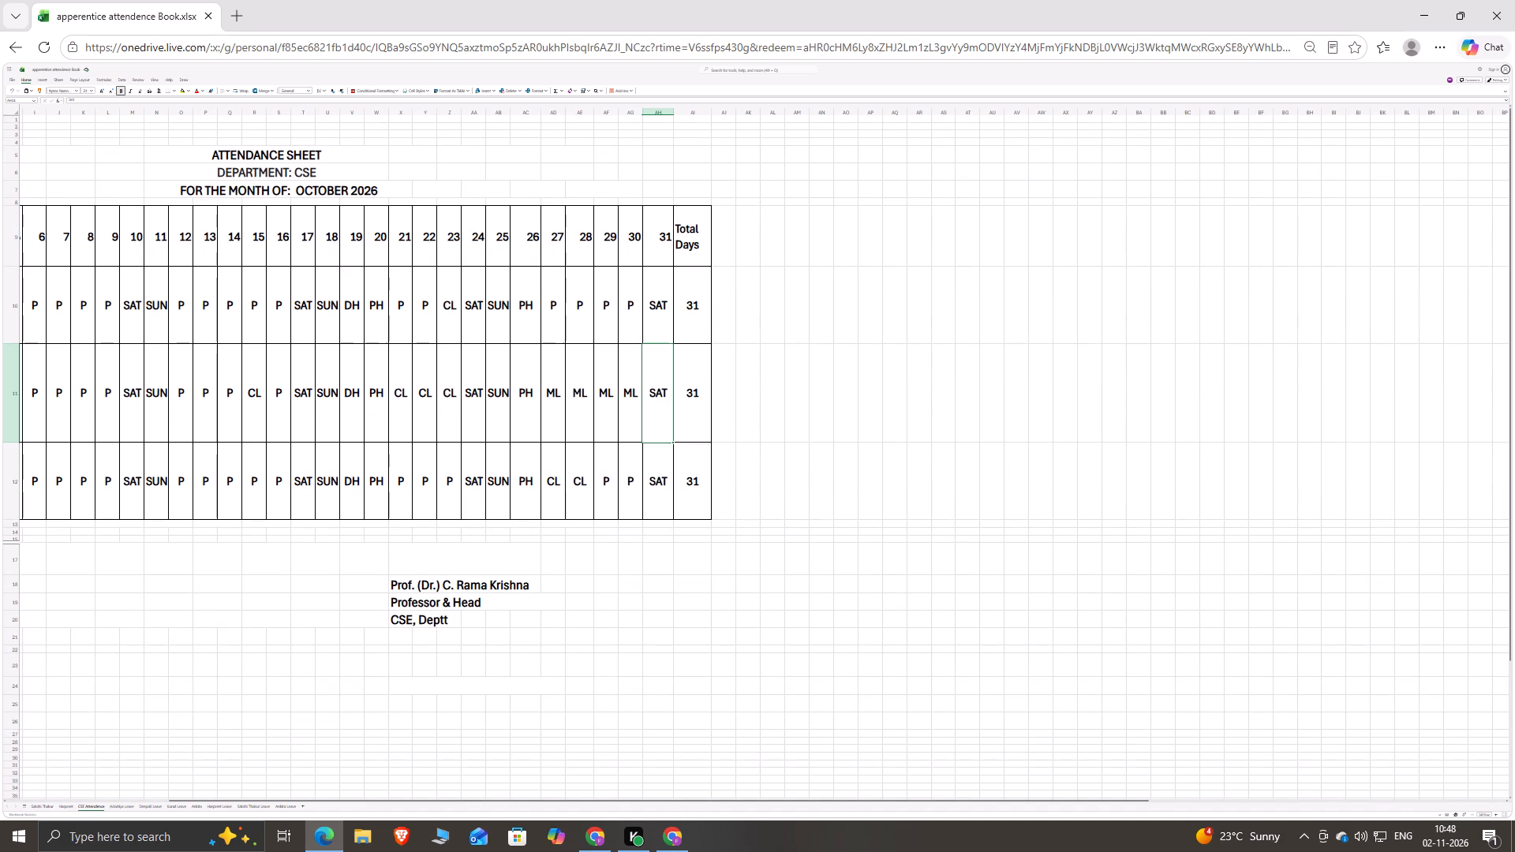
Change the second apprentice's attendance entry for 26 October to ML in the CSE attendance sheet.
left_click(529, 414)
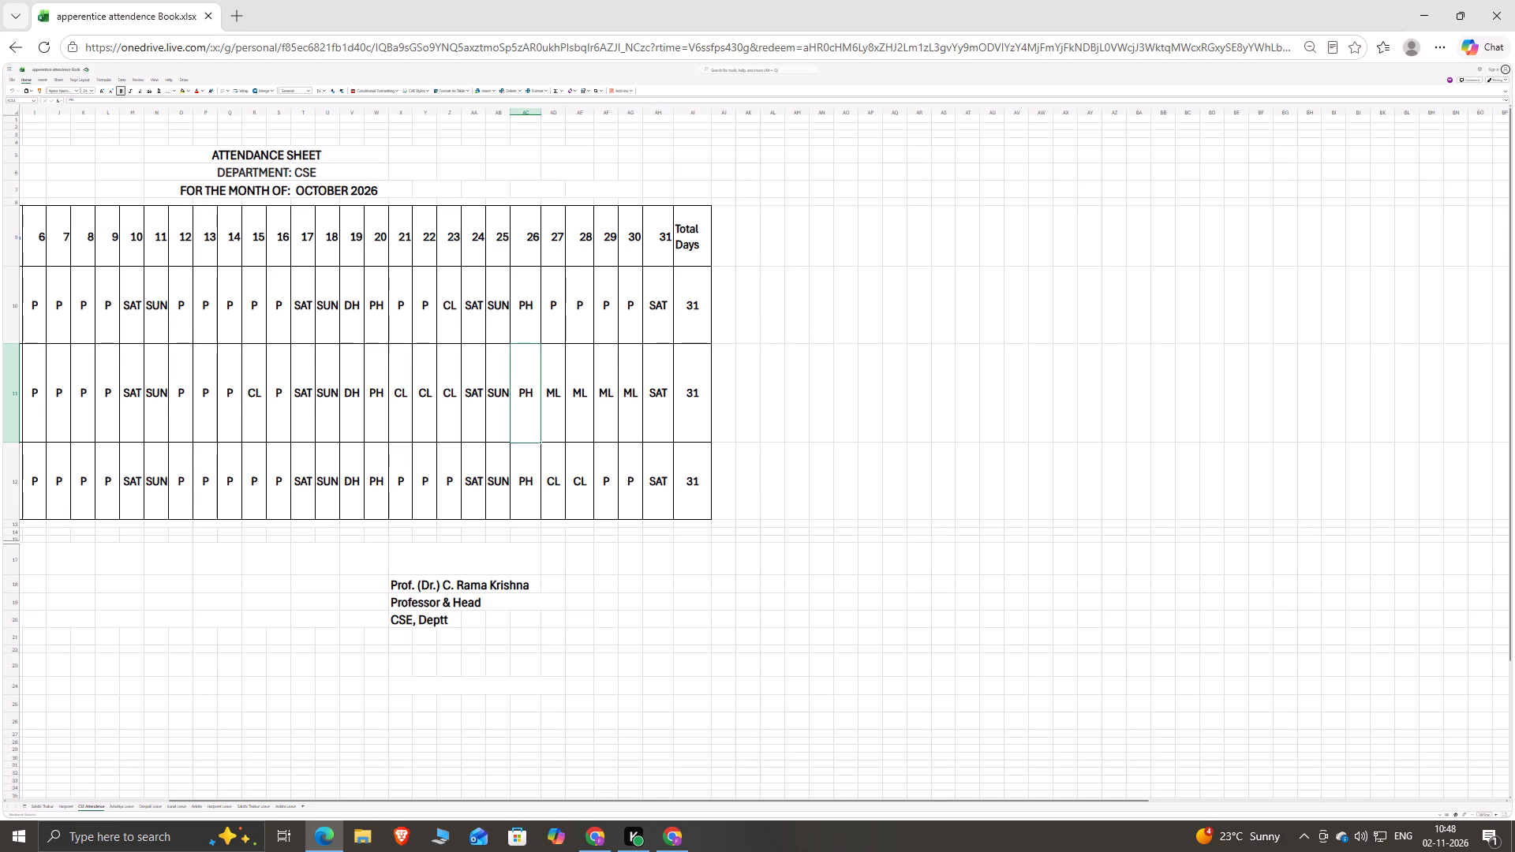
scroll(125, 140, "up", 2, "ctrl")
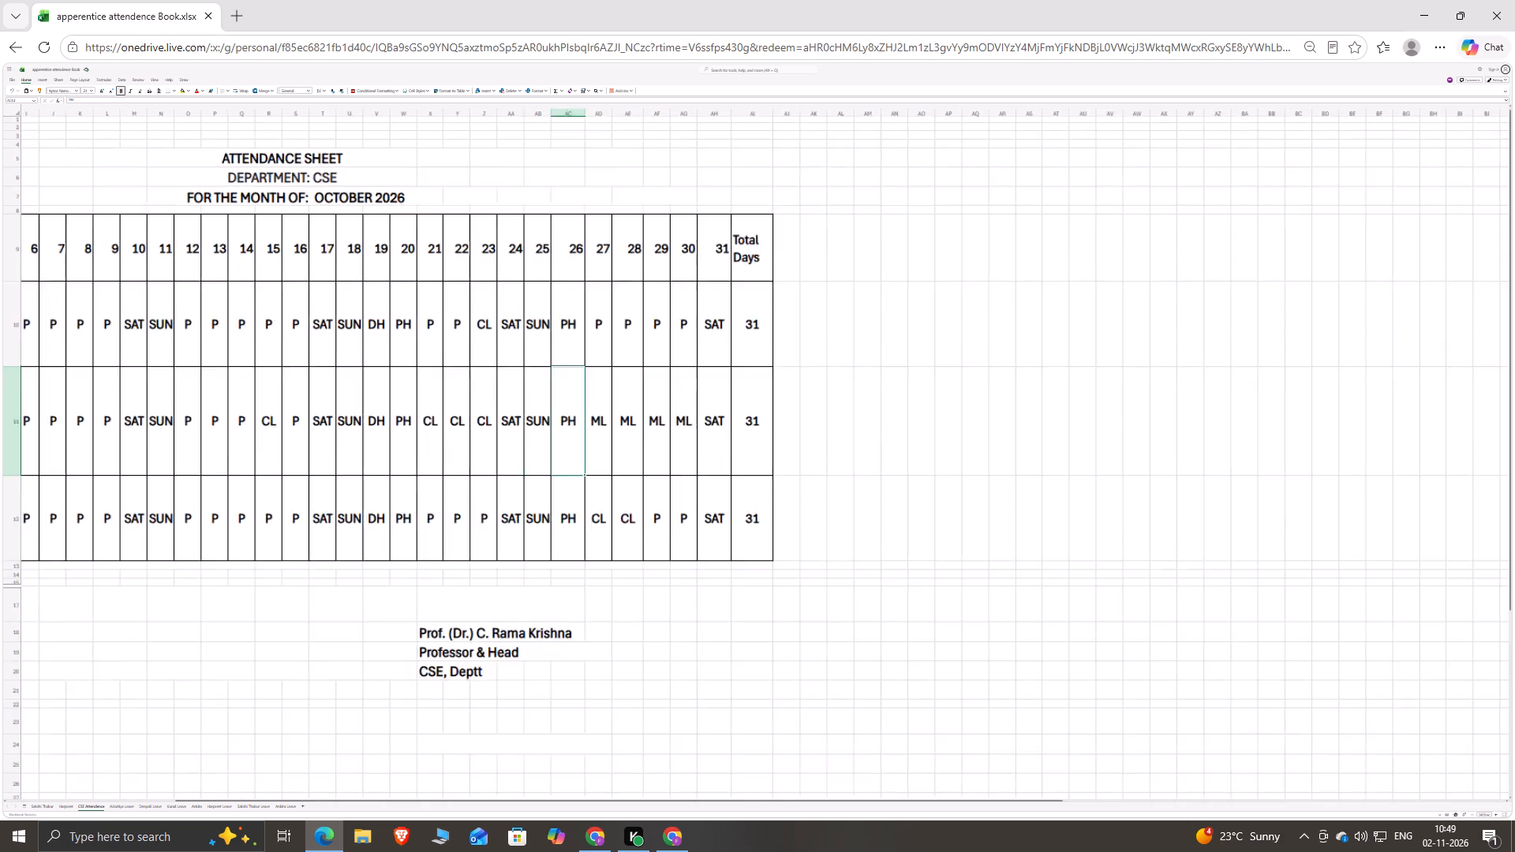
scroll(125, 140, "up", 1, "ctrl")
left_click_drag(83, 99, 61, 99)
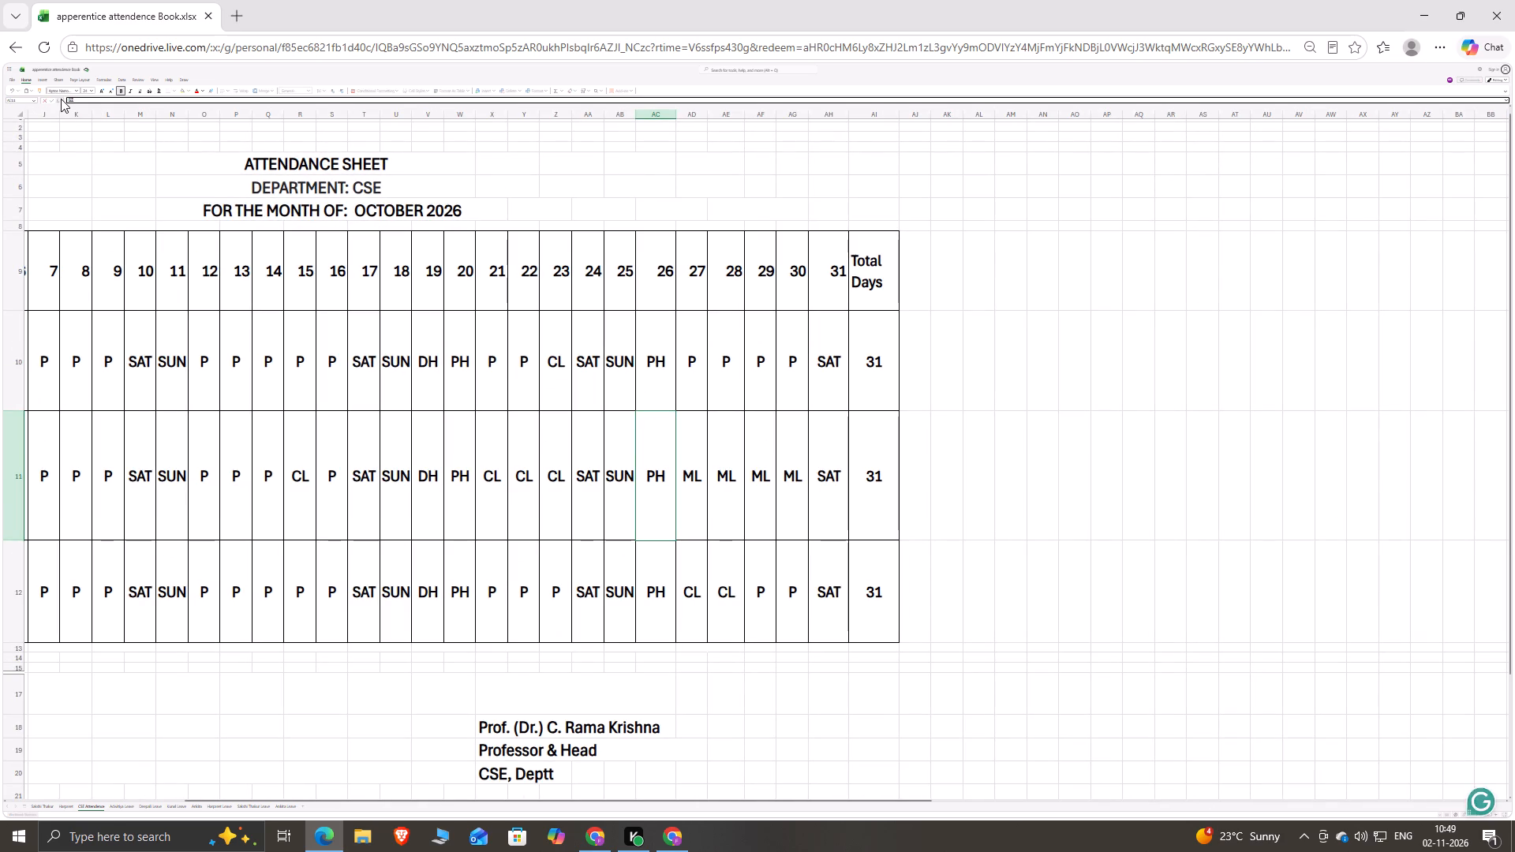
key("BackSpace")
type("ML")
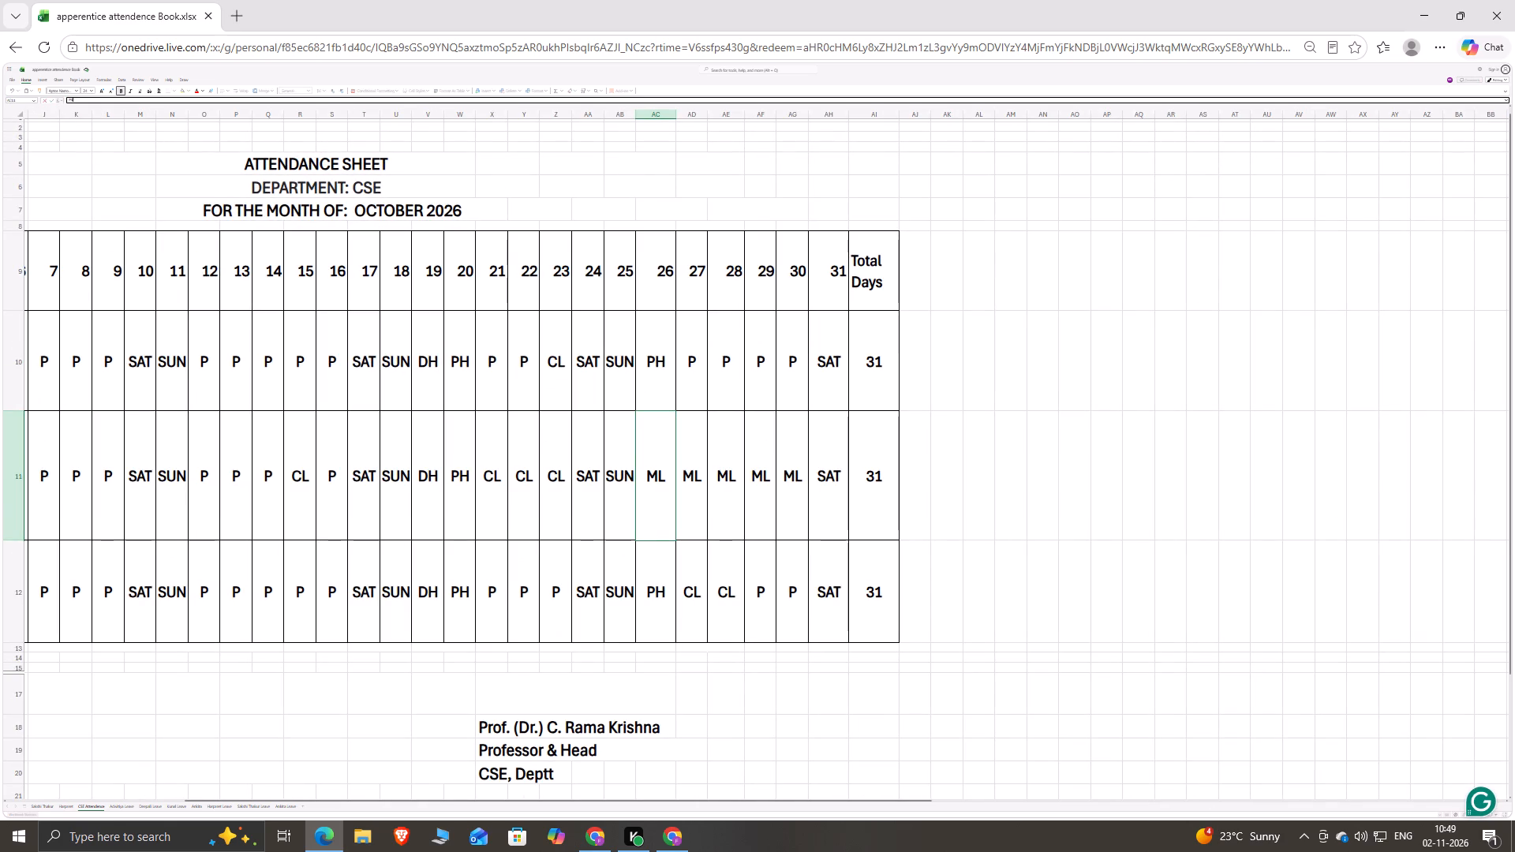
left_click(647, 501)
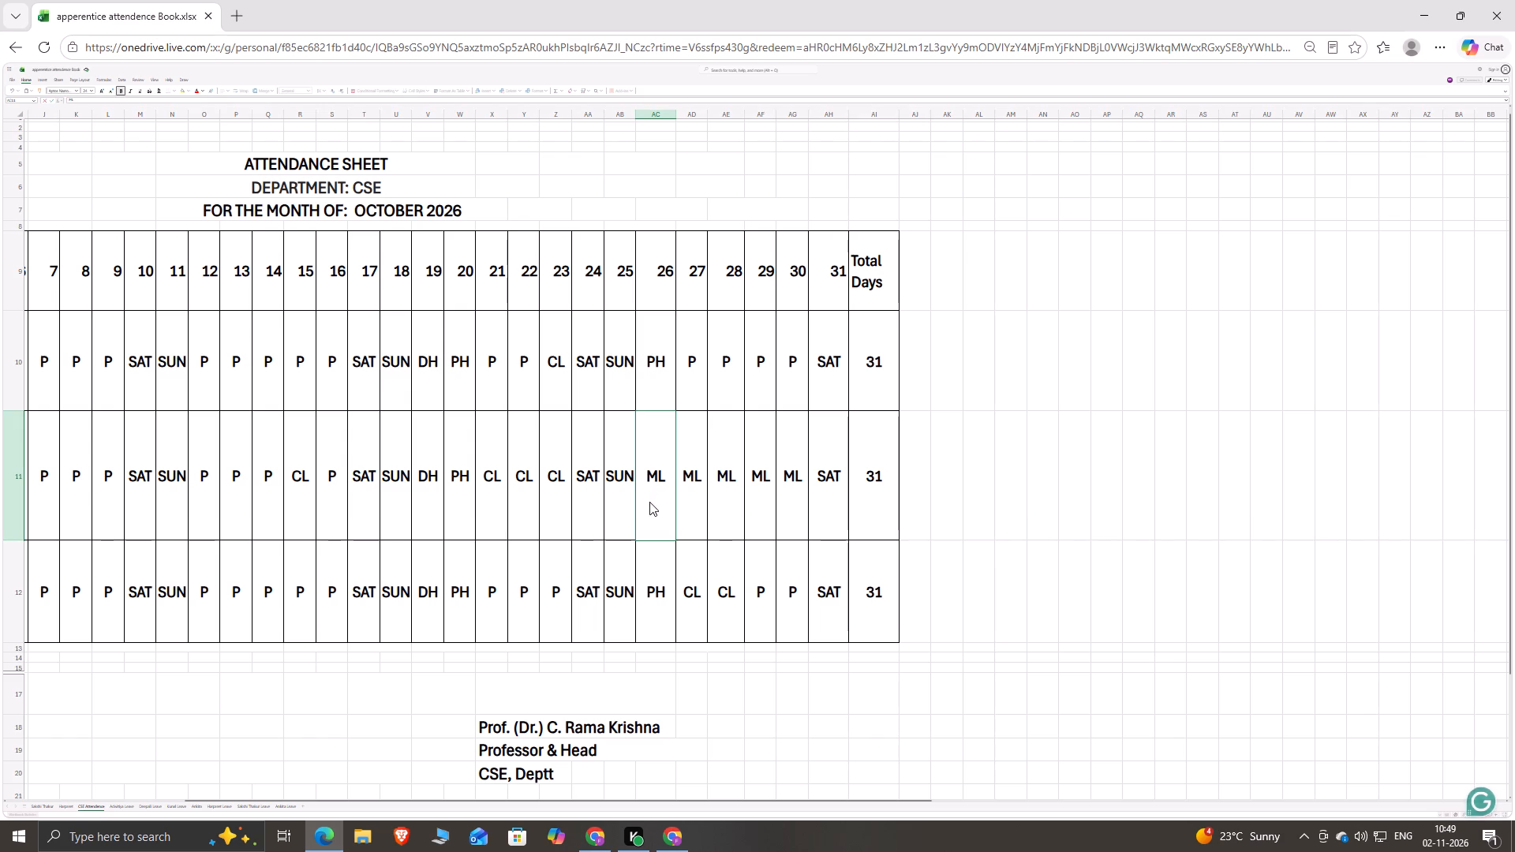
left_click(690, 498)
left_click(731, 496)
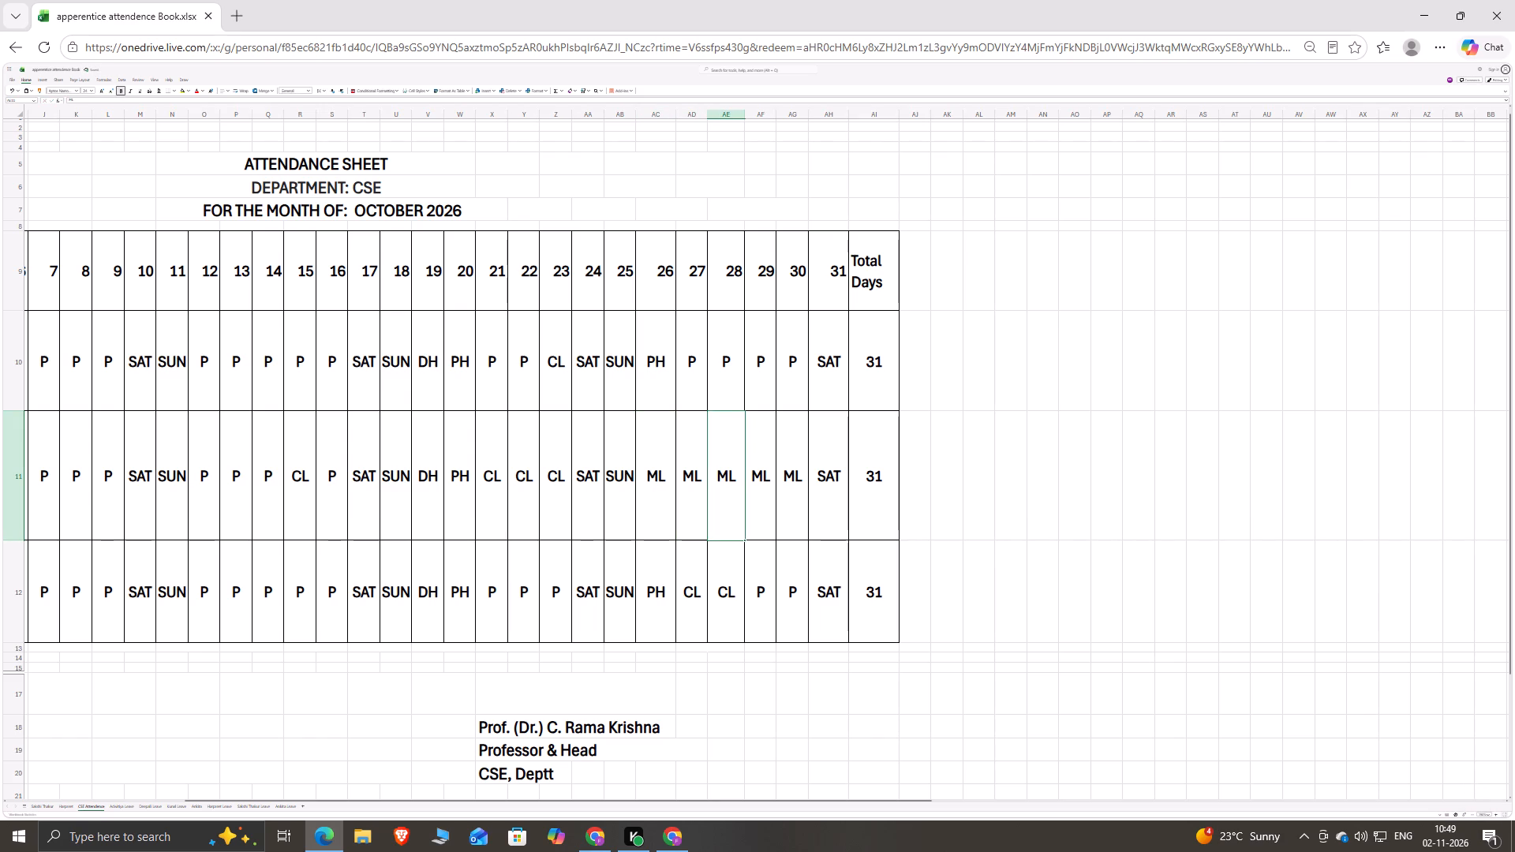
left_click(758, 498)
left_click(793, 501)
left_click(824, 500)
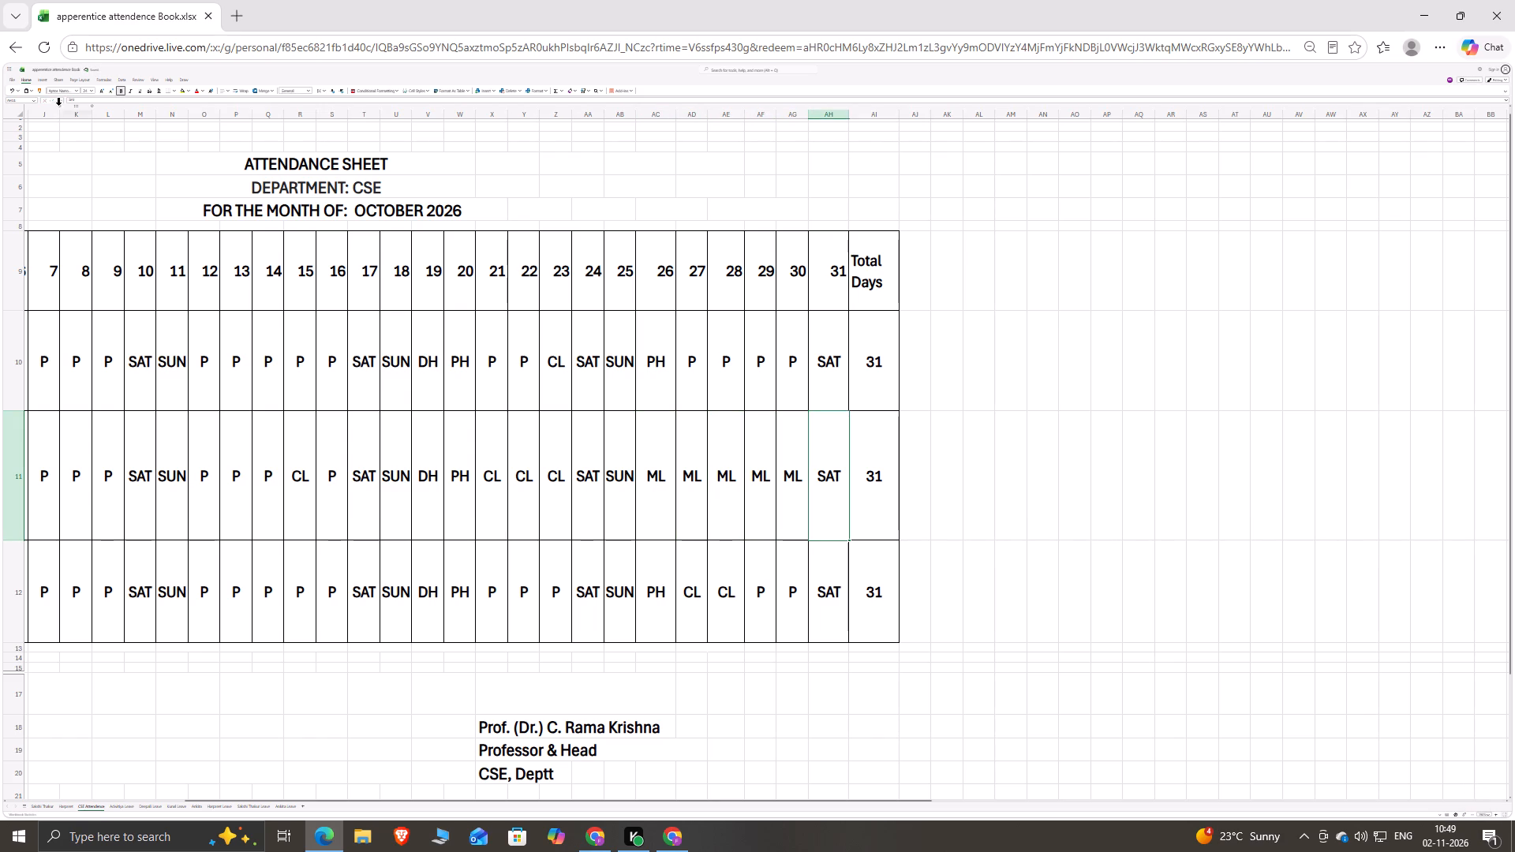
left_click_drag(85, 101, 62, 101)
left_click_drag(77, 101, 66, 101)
Switch to the workbook in Google Chrome and set the second apprentice's attendance entry for 31 October to ML.
left_click(595, 844)
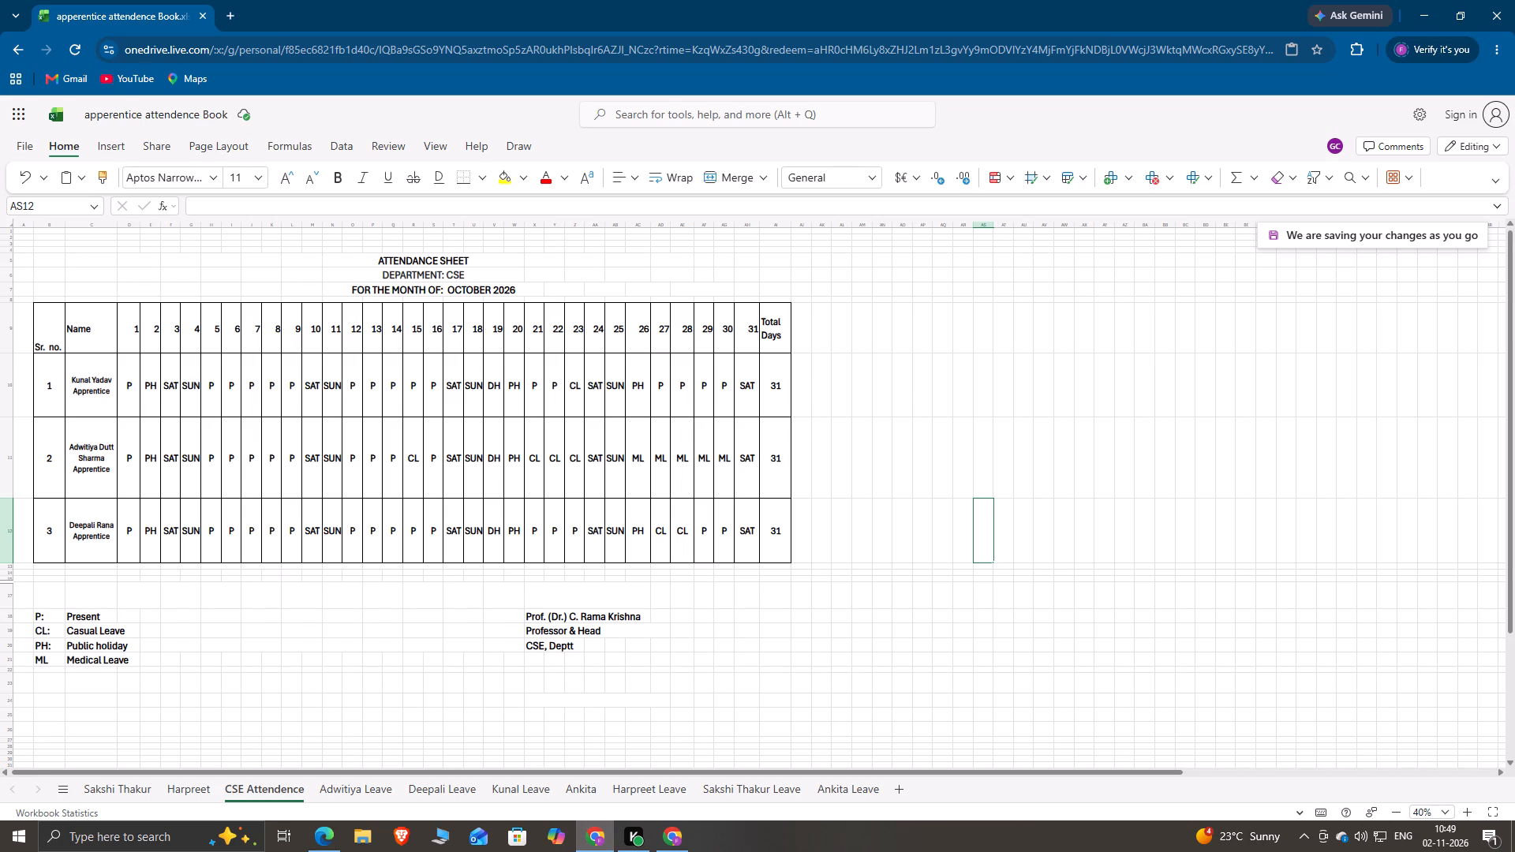
left_click(746, 478)
left_click_drag(237, 207, 145, 207)
key("BackSpace")
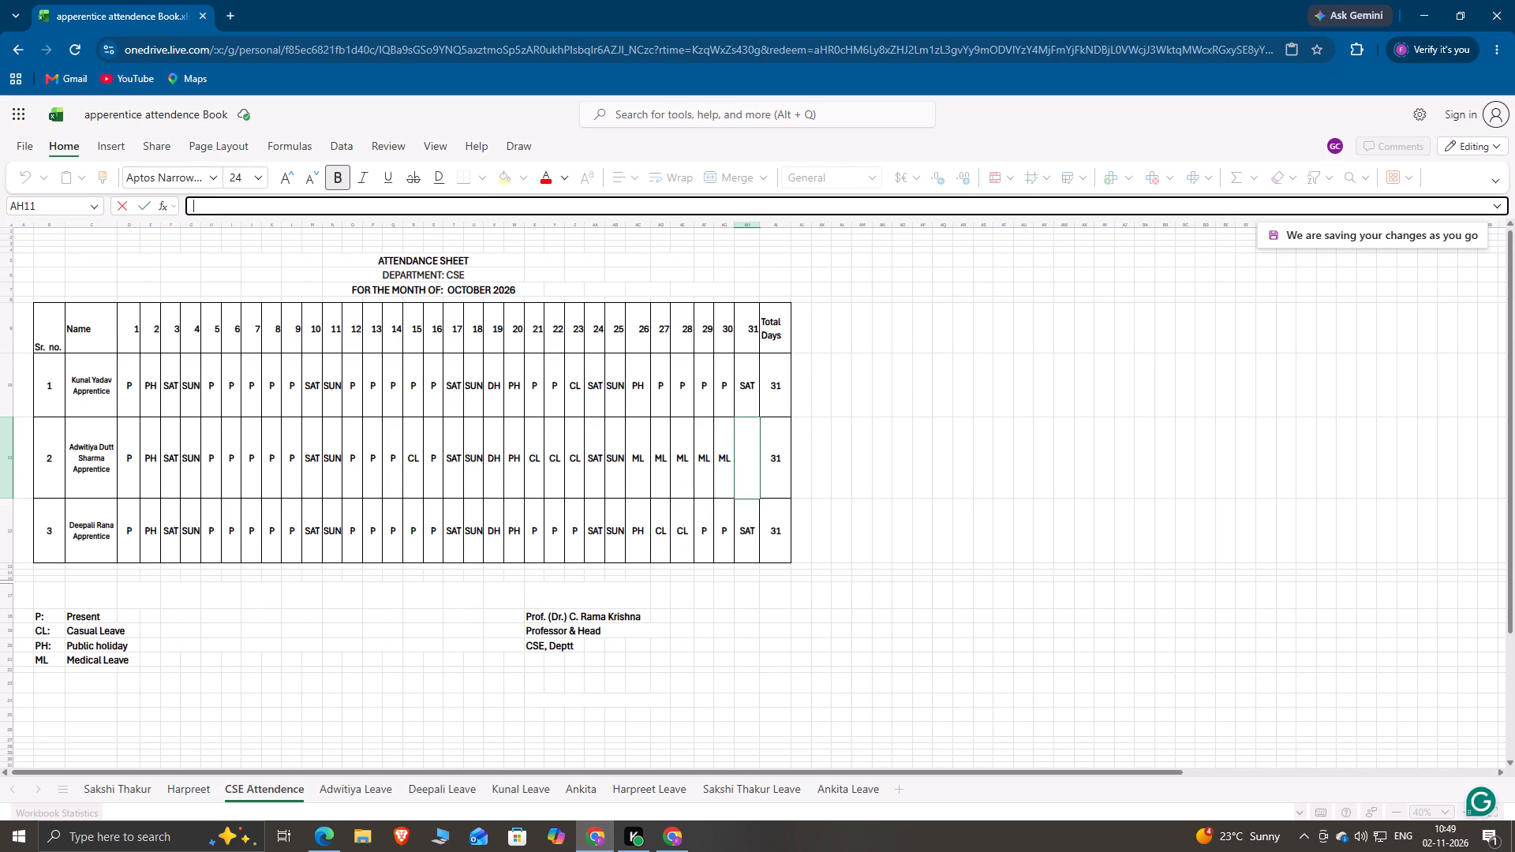
type("ML")
scroll(145, 207, "up", 1)
left_click(1053, 497)
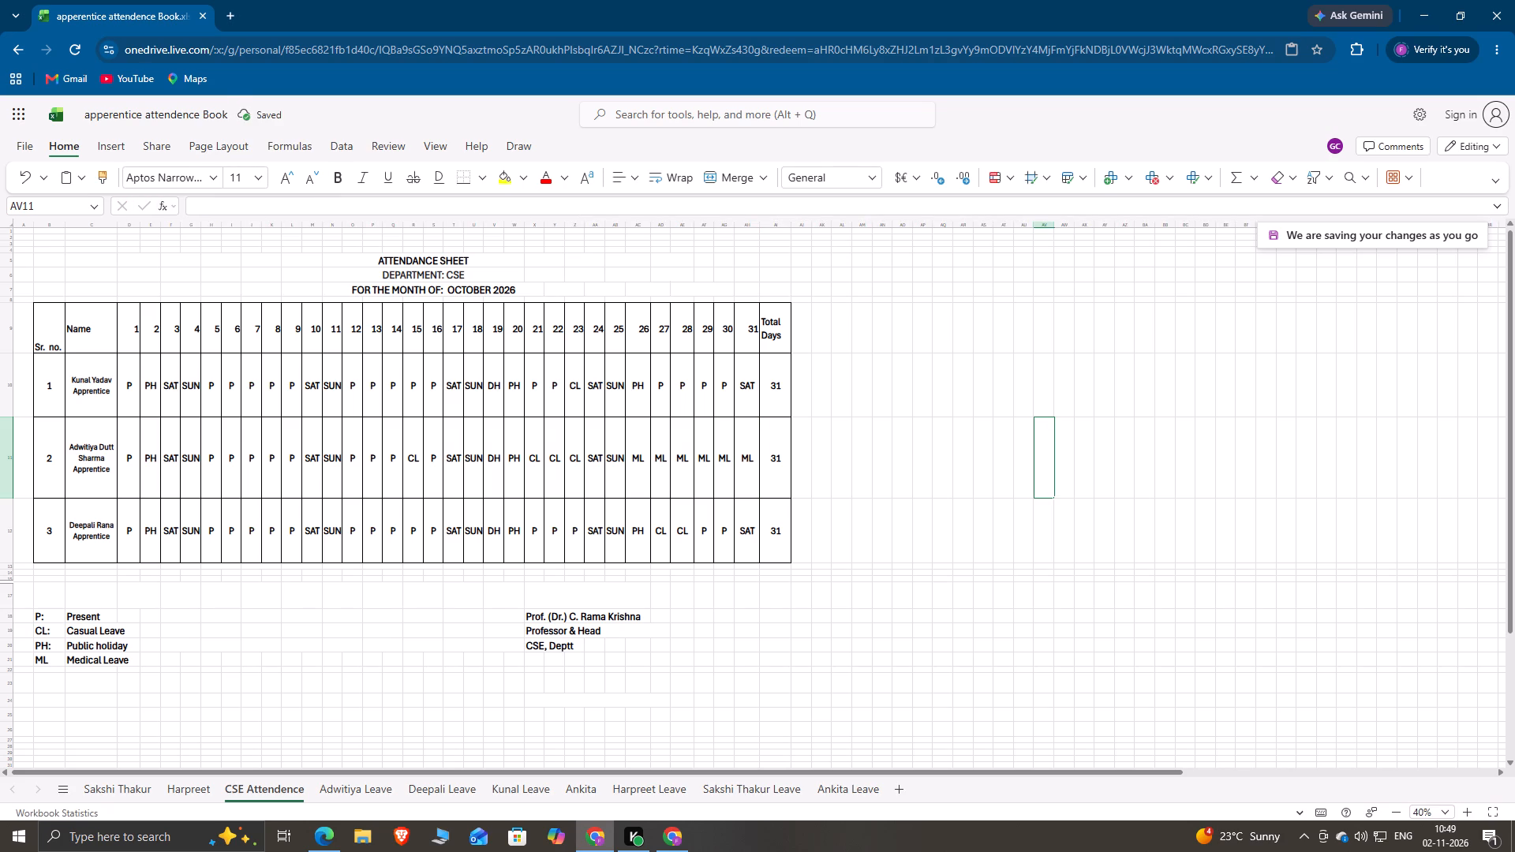
Save the attendance workbook.
left_click(1014, 578)
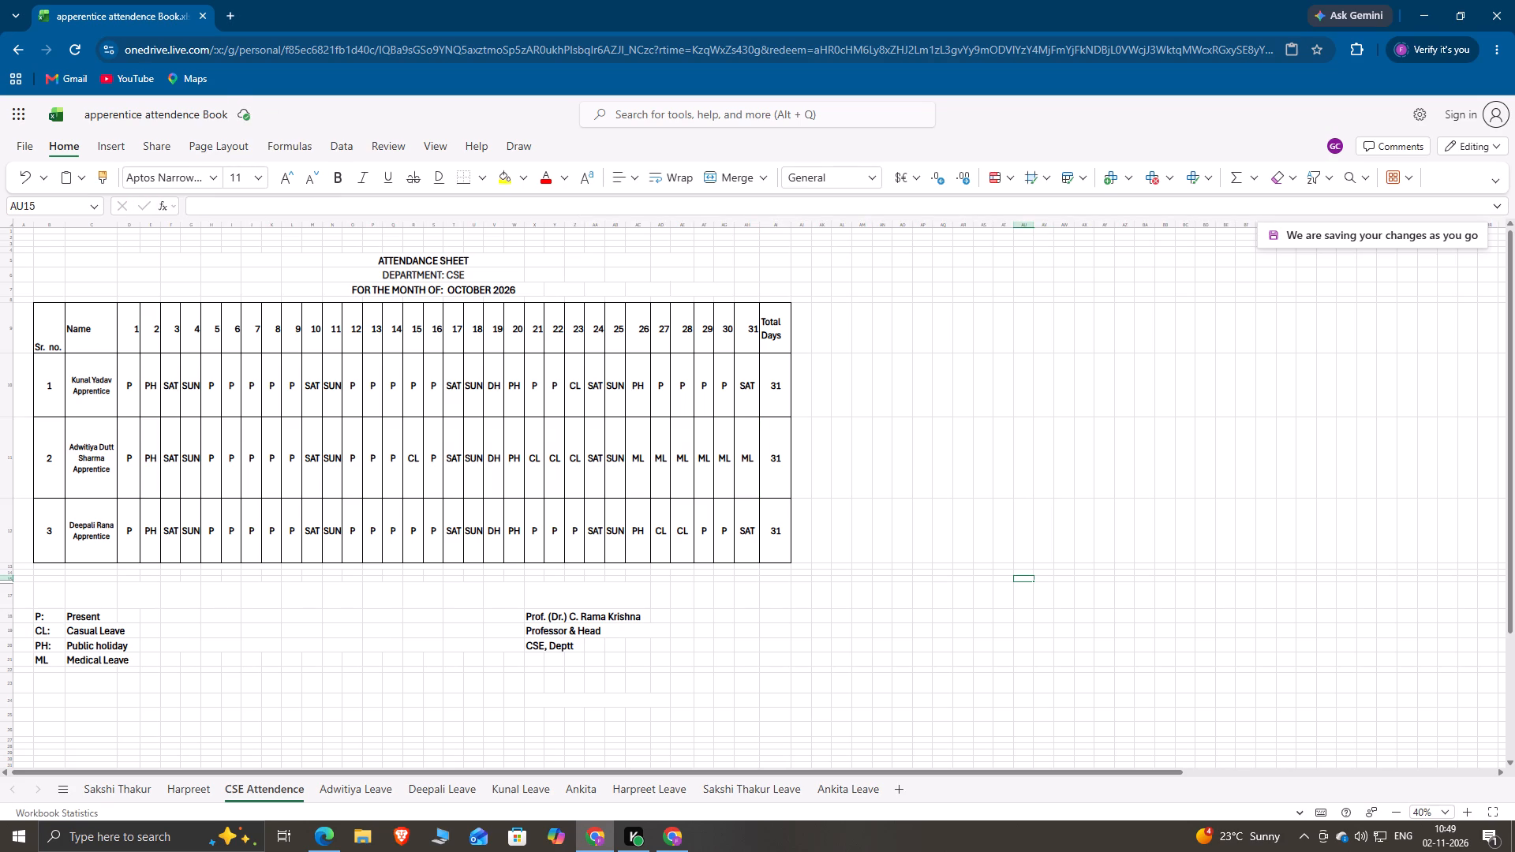
key("ctrl+s")
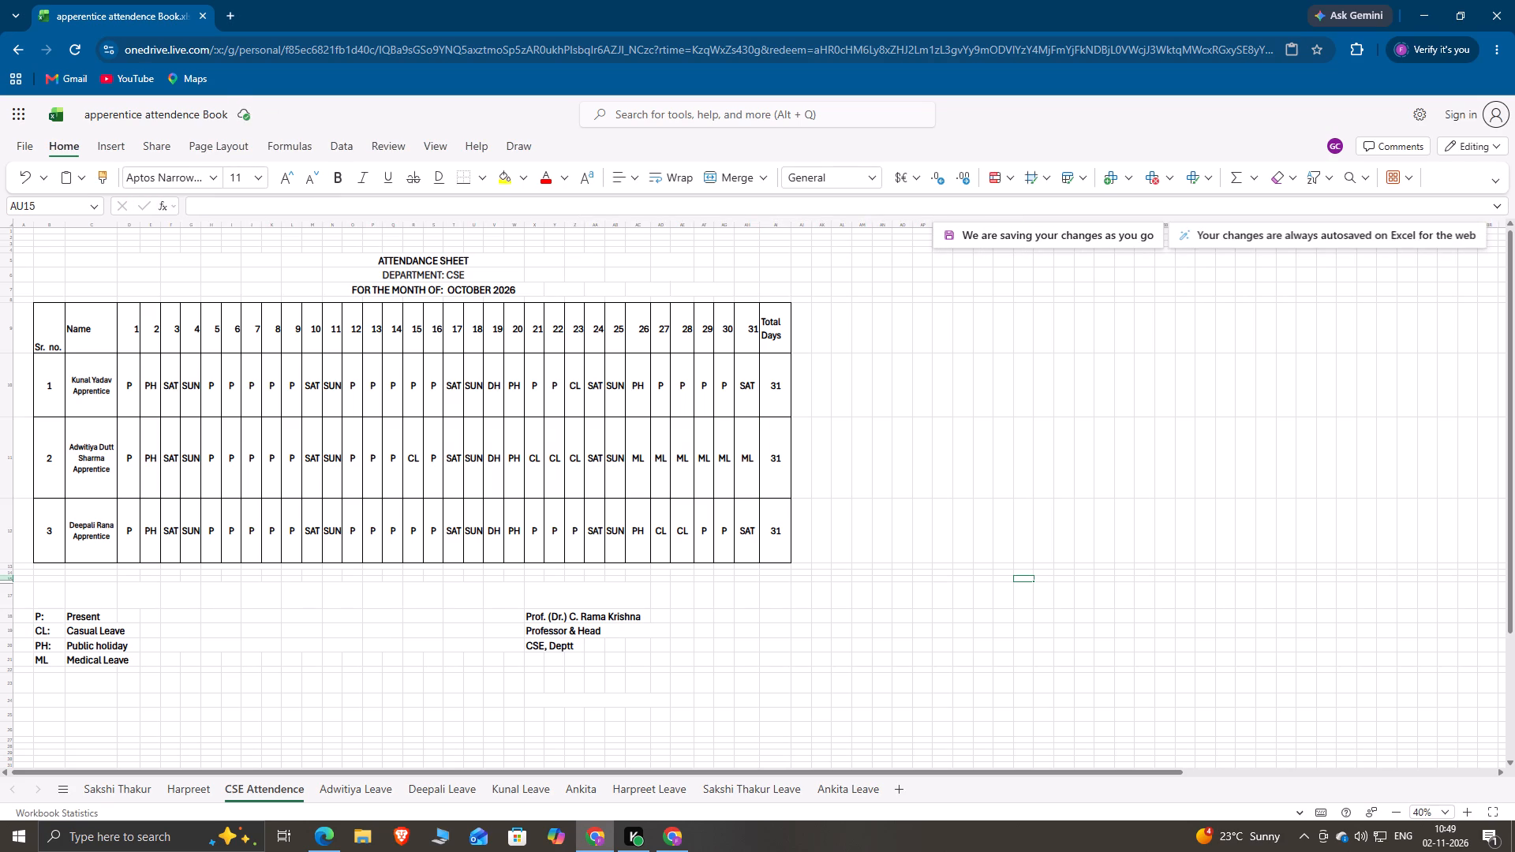
left_click(1074, 401)
key("ctrl+s")
left_click(982, 443)
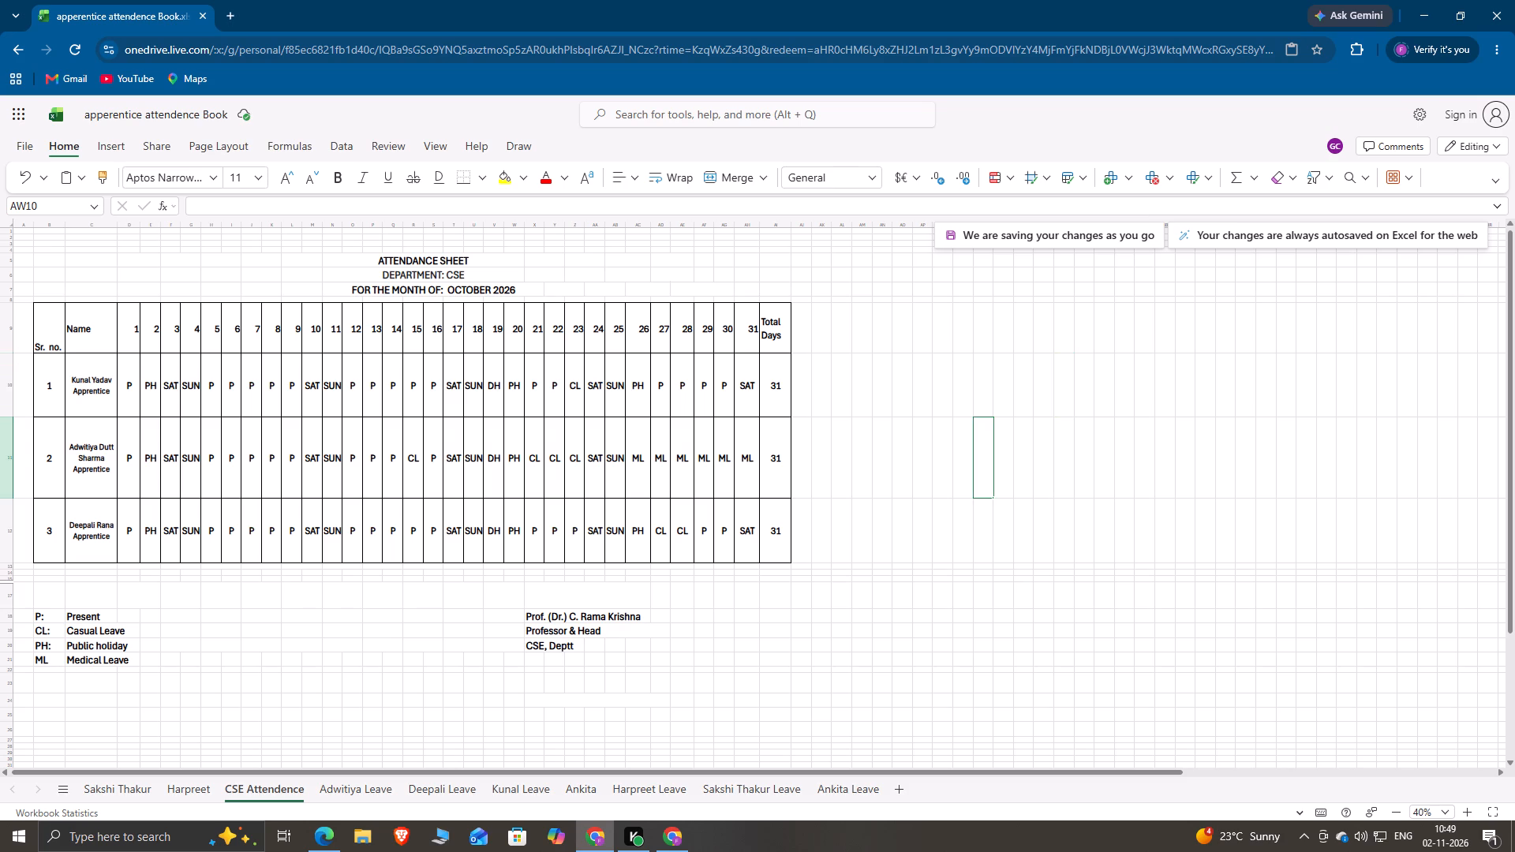
key("ctrl+s")
key("ctrl+s")
key("ctrl+s")
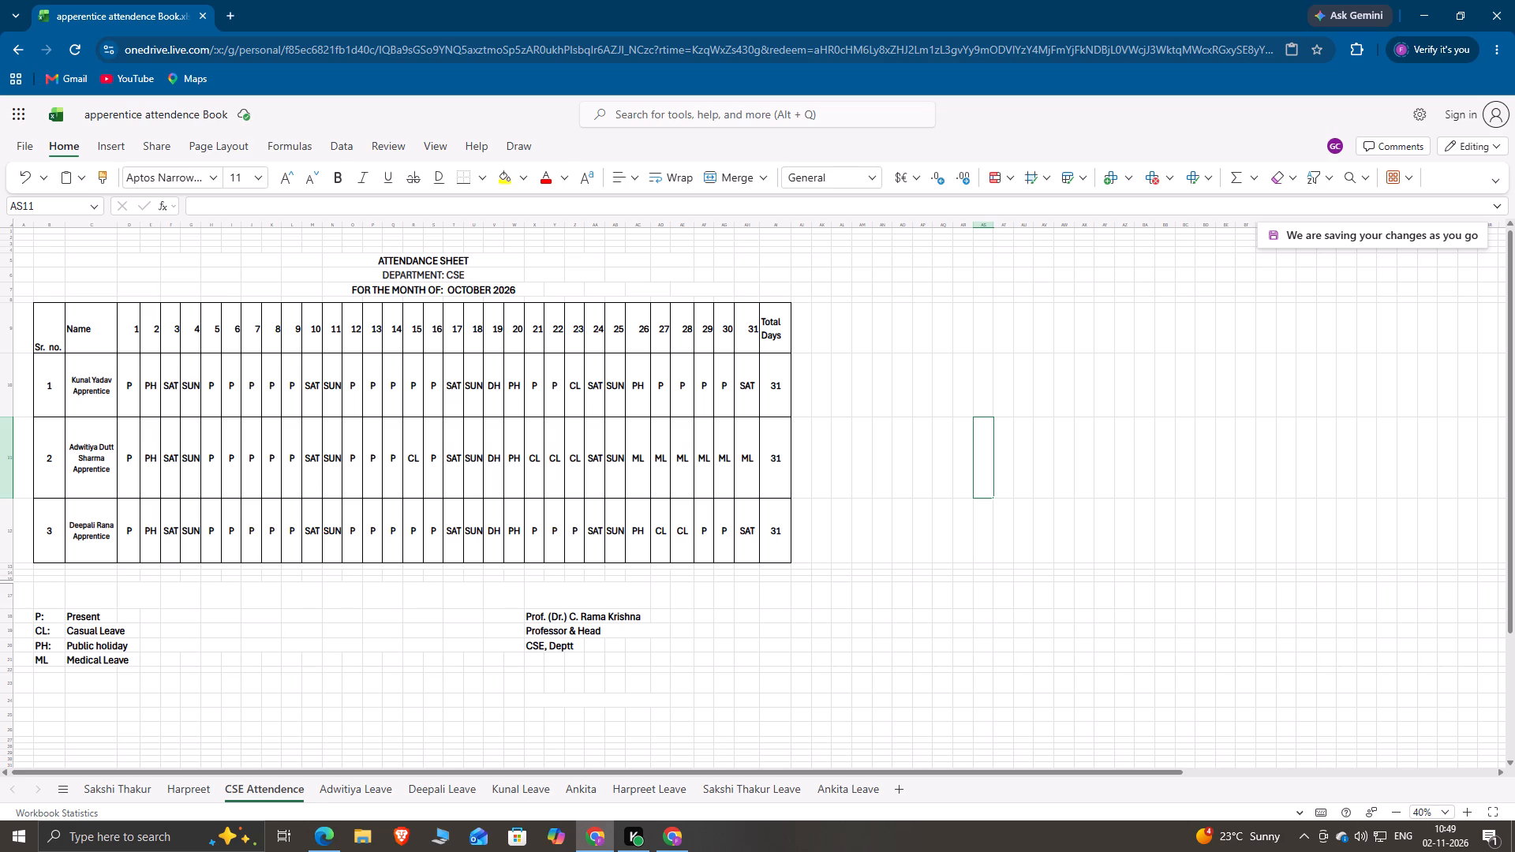
Open the leave sheet of the second apprentice in the attendance list.
left_click(355, 787)
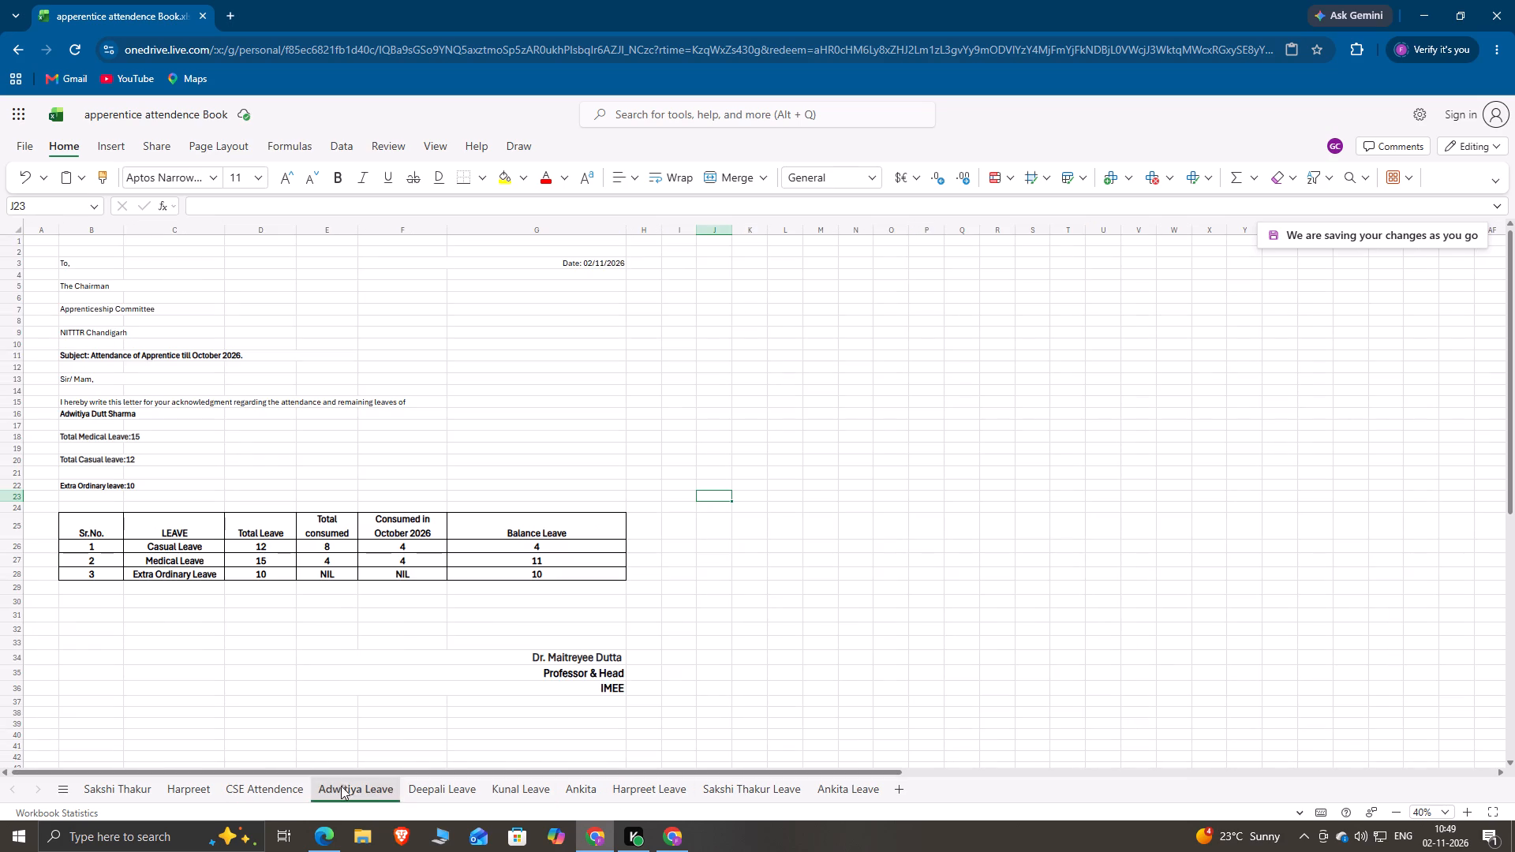
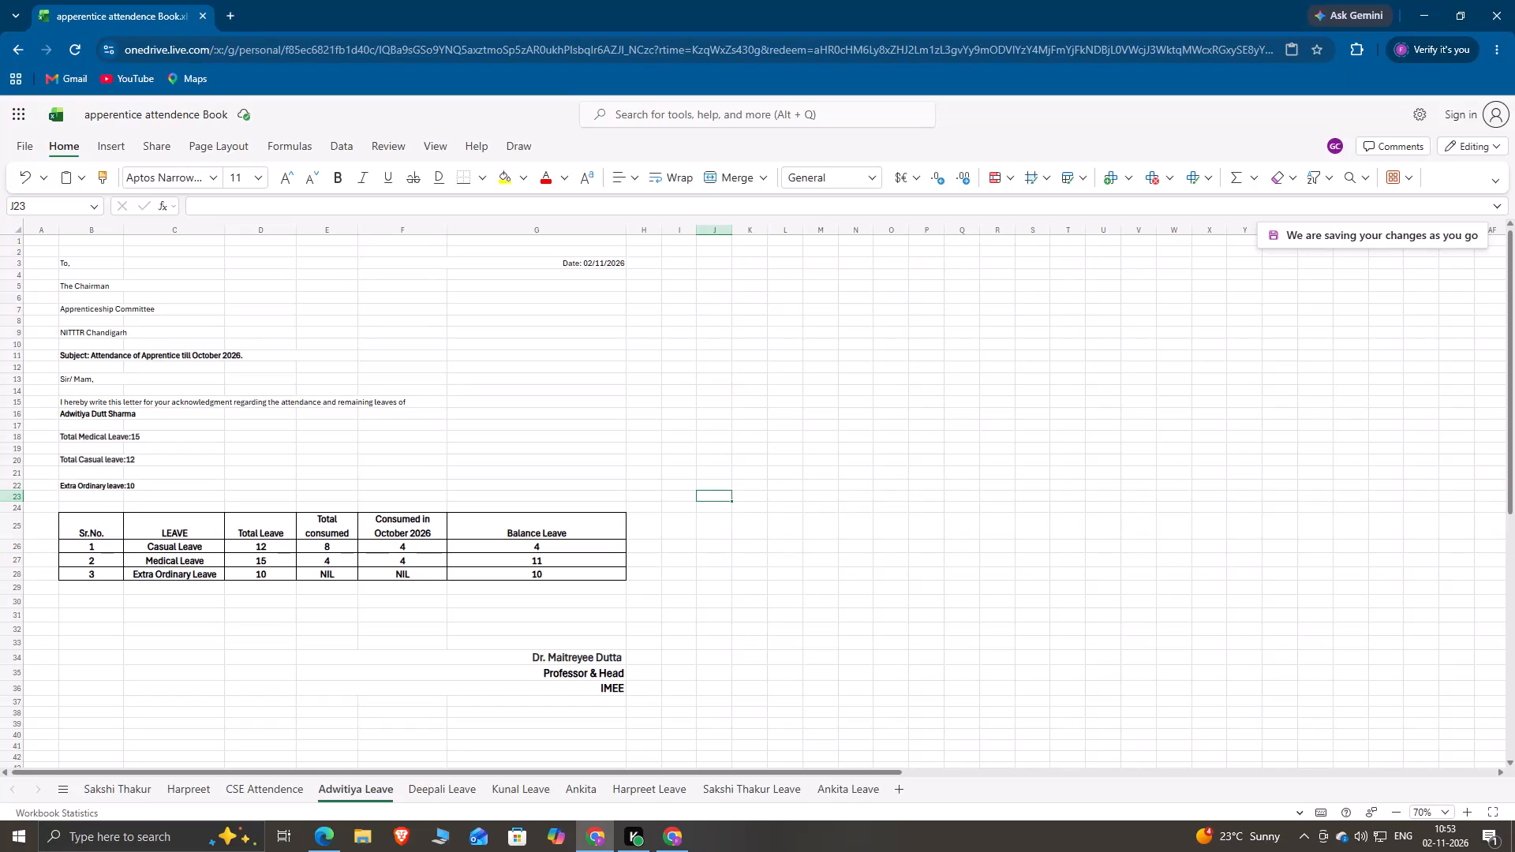
Examine the October 2026 leave letter and its table of total, consumed and balance leave on the second apprentice's leave sheet.
scroll(427, 440, "up", 1, "ctrl")
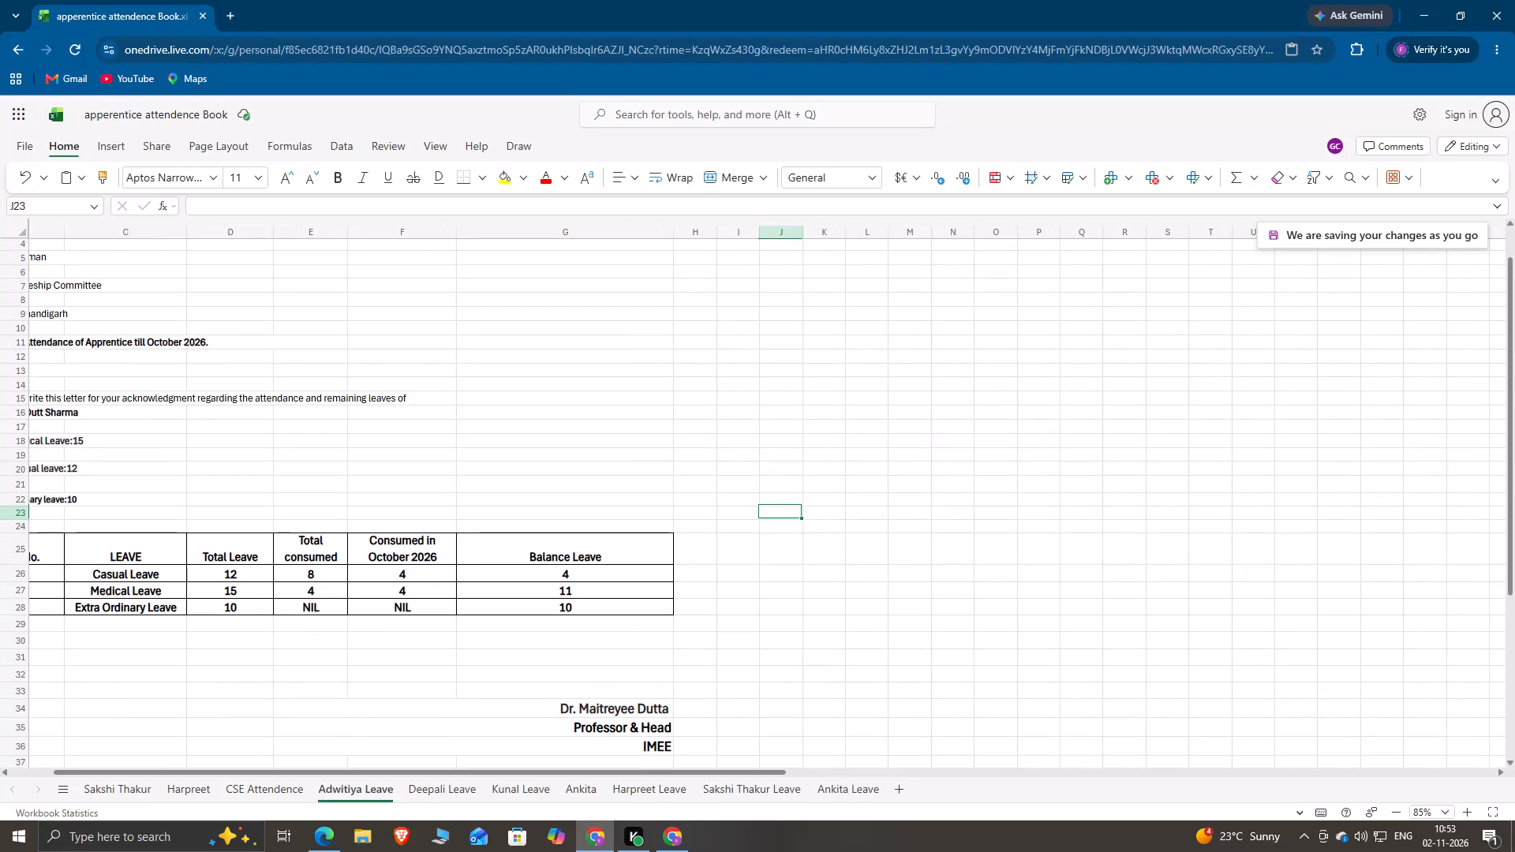
scroll(427, 440, "down", 1, "ctrl")
scroll(427, 440, "up", 2)
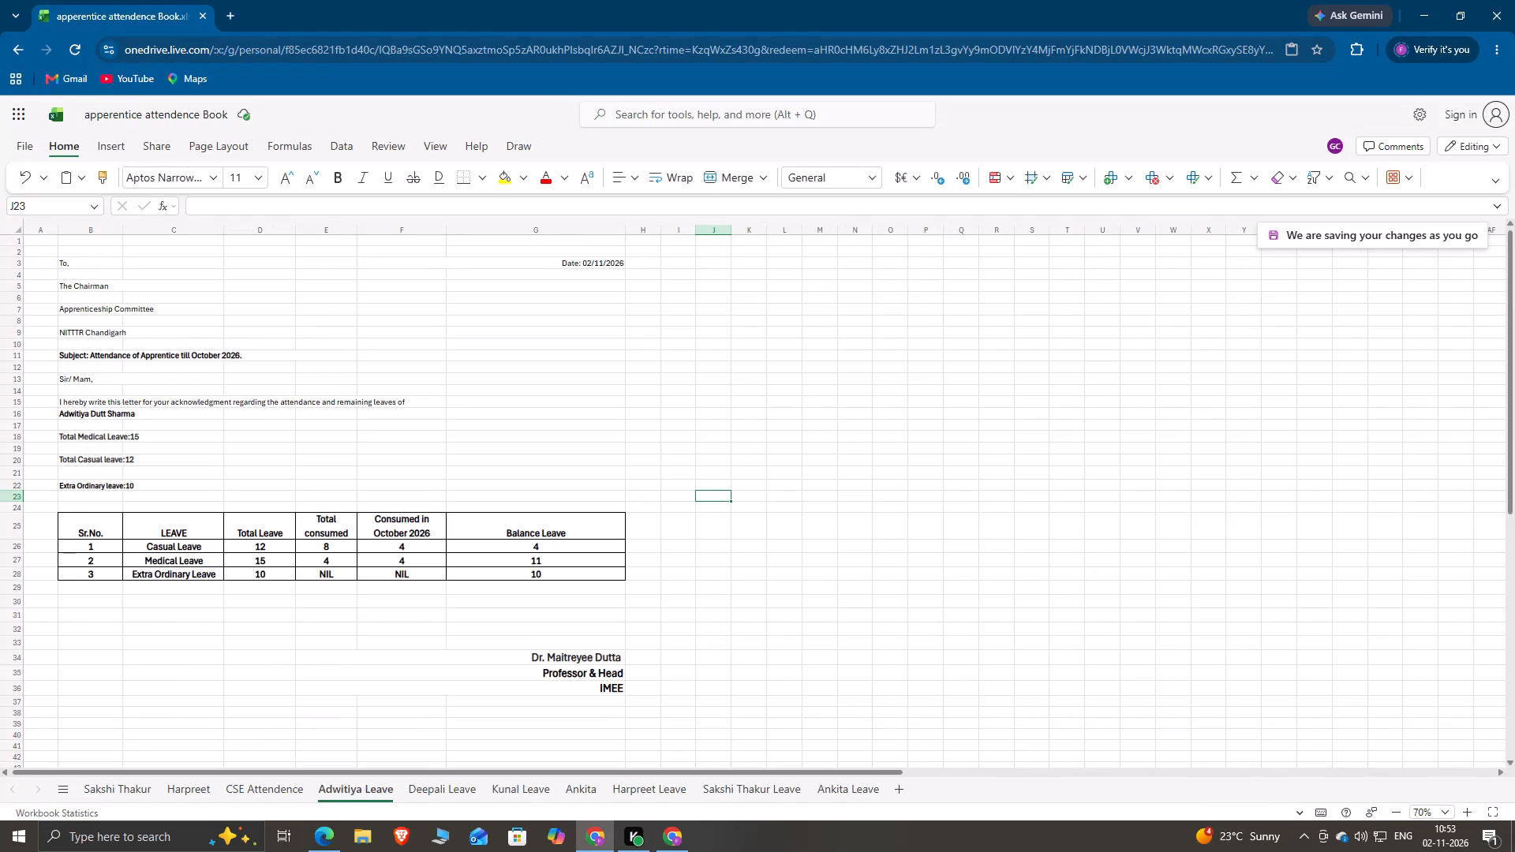
scroll(427, 440, "up", 1, "ctrl")
scroll(427, 440, "down", 2)
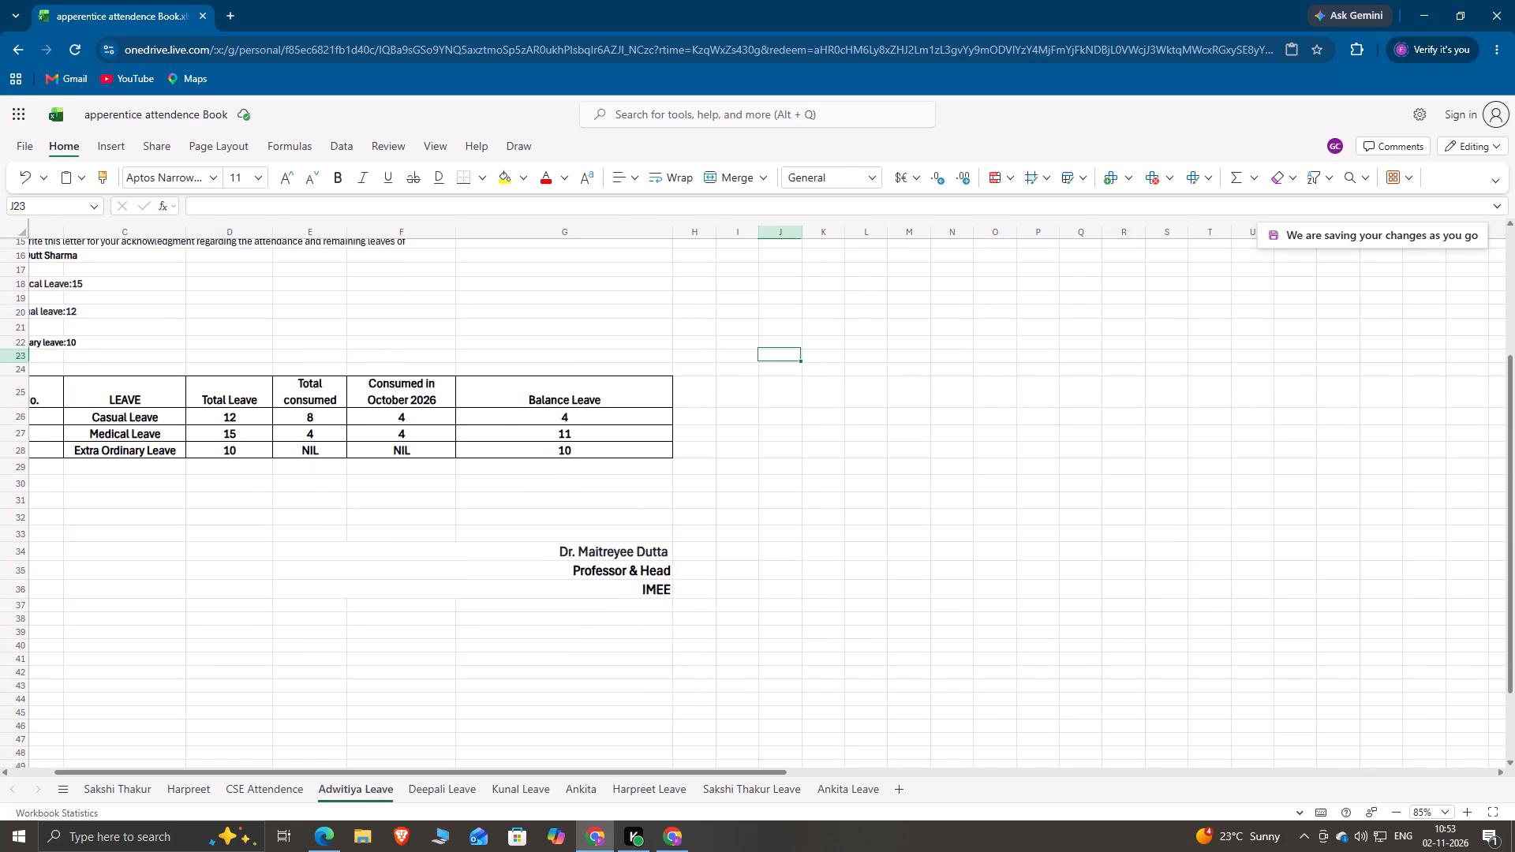
scroll(427, 440, "down", 2, "ctrl")
scroll(427, 440, "up", 3)
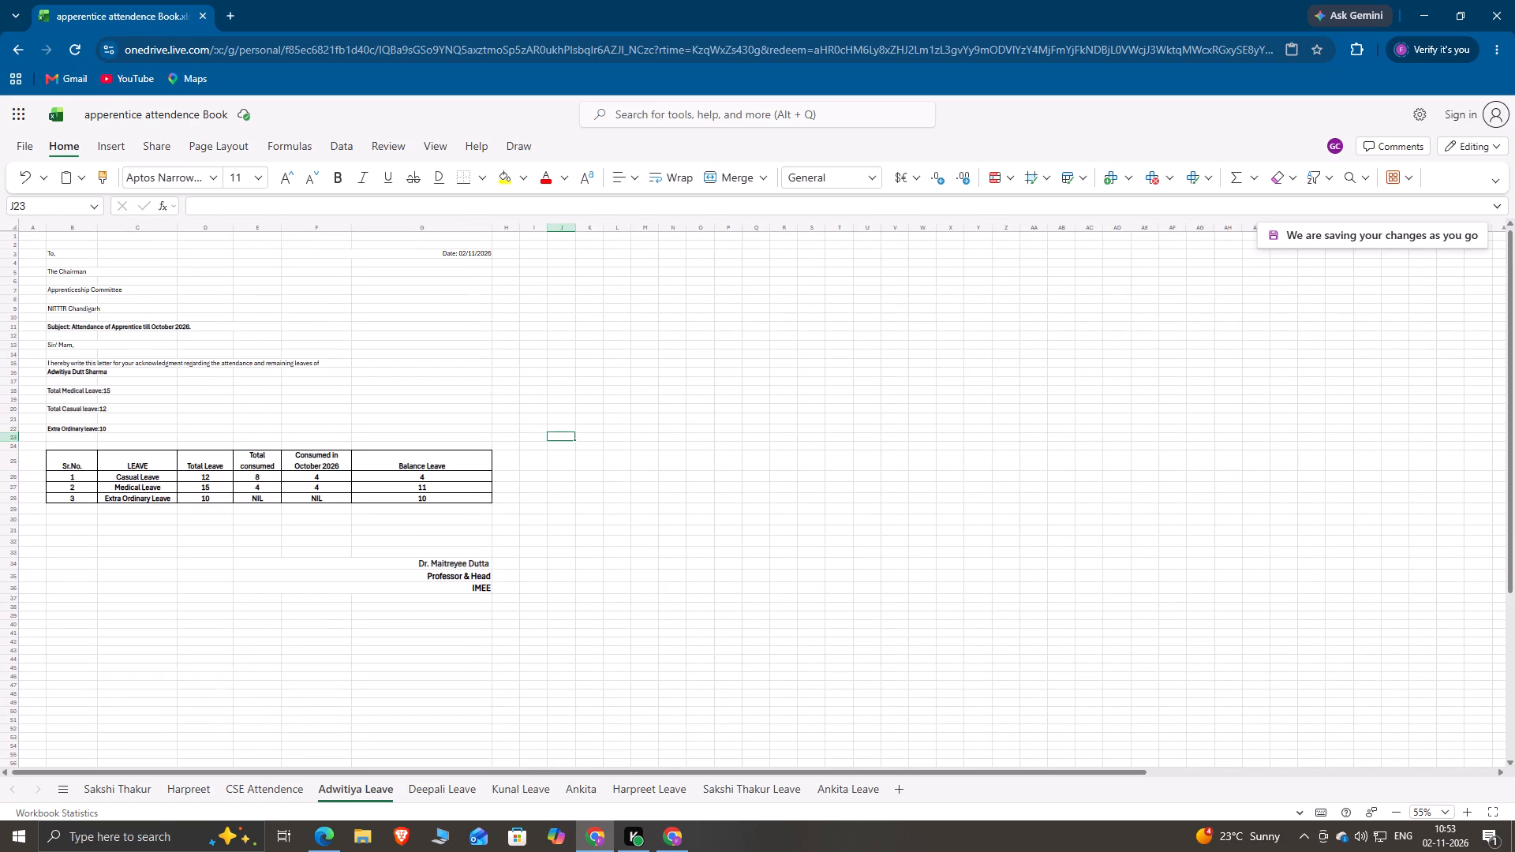
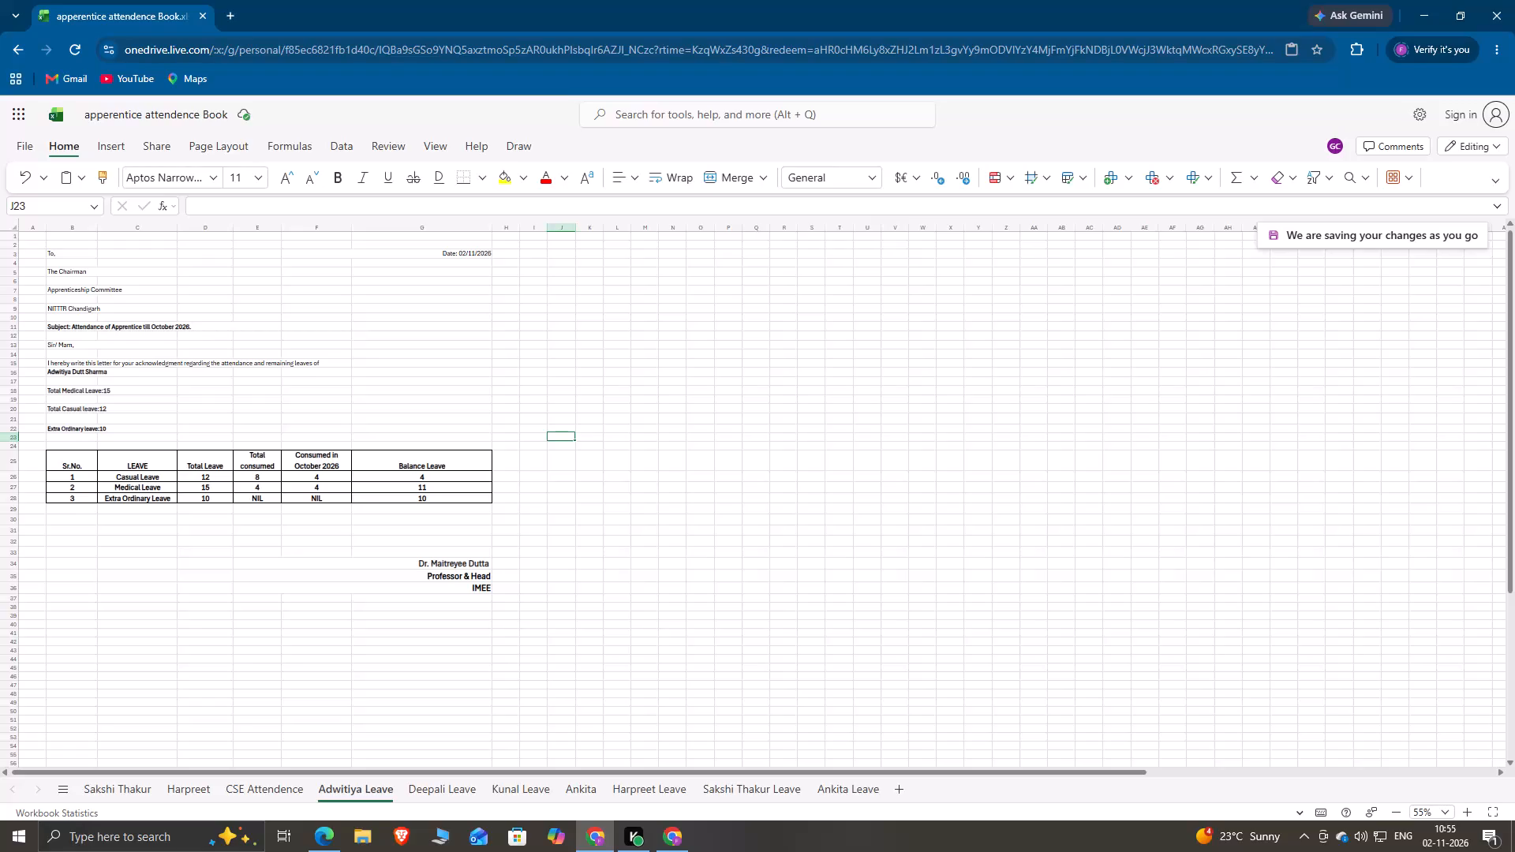
Review the full October 2026 leave letter at a readable size, from its date and subject through the leave table to the signature block.
scroll(379, 461, "up", 1, "ctrl")
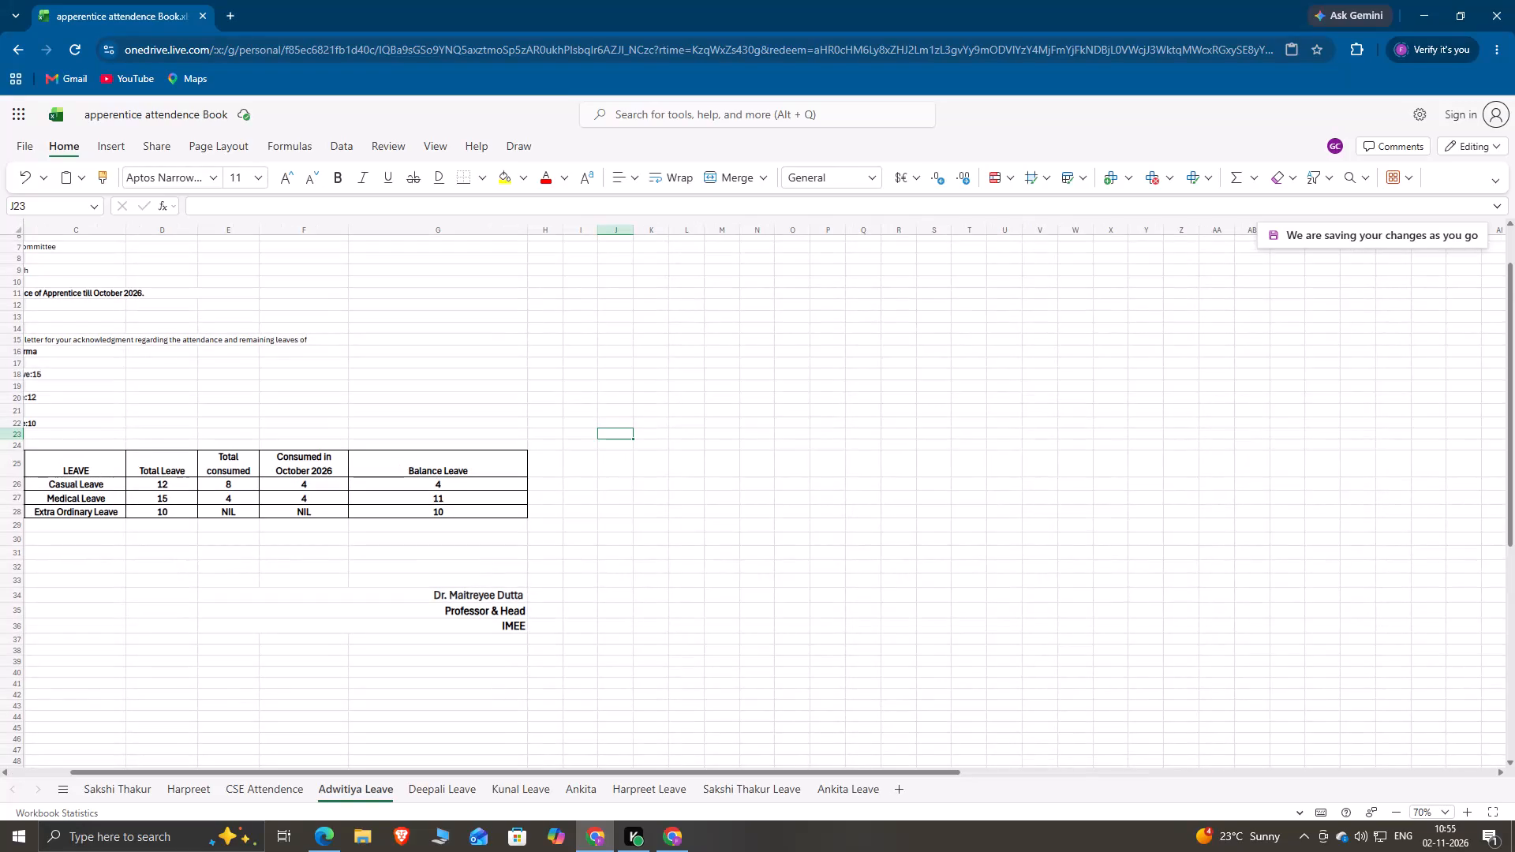
left_click_drag(271, 770, 50, 745)
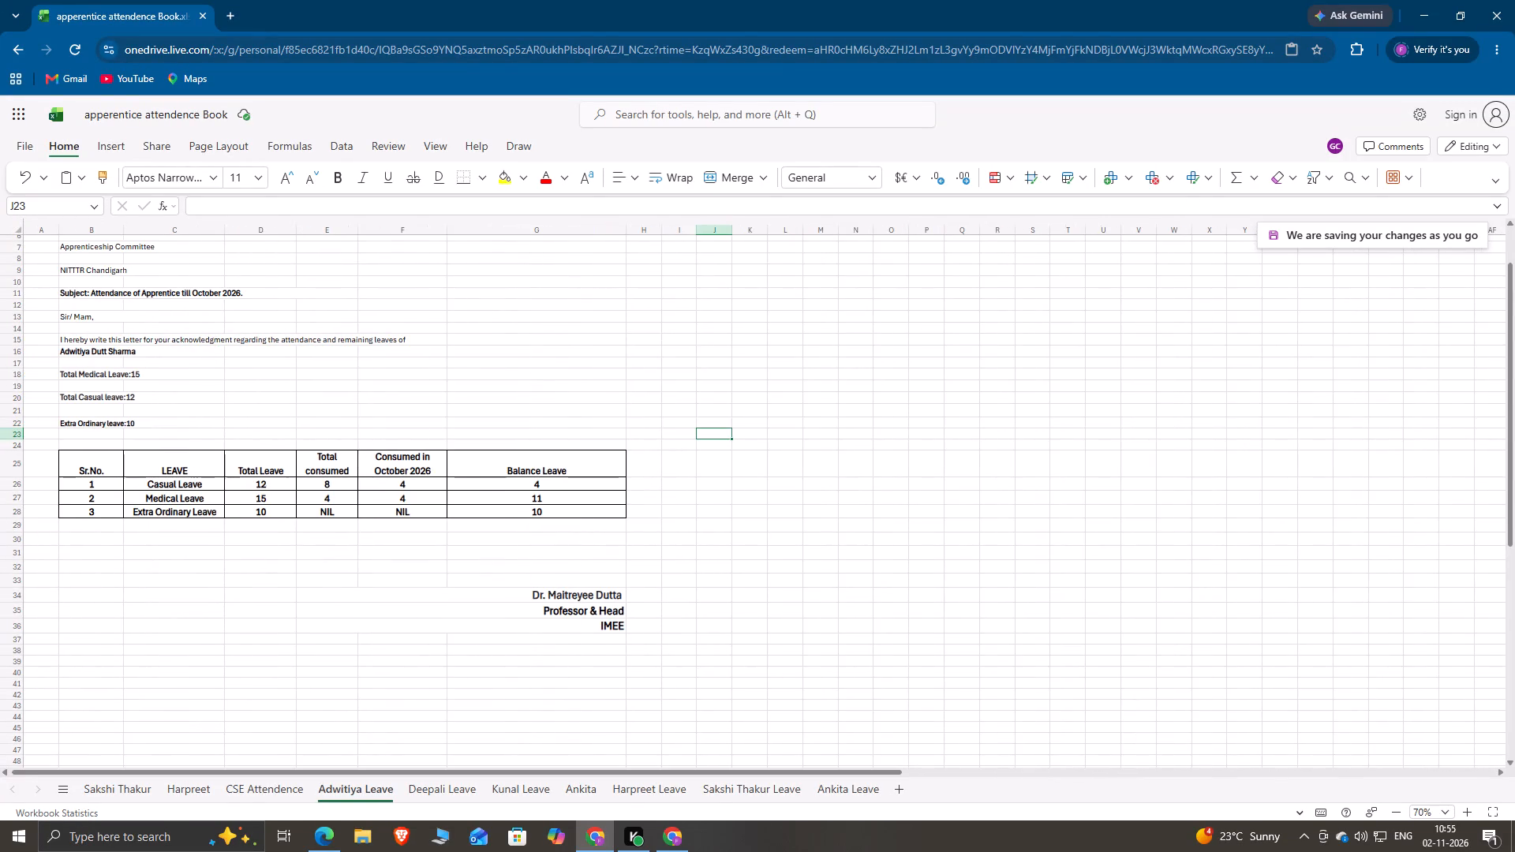
scroll(198, 538, "up", 1, "ctrl")
scroll(198, 538, "down", 1, "ctrl")
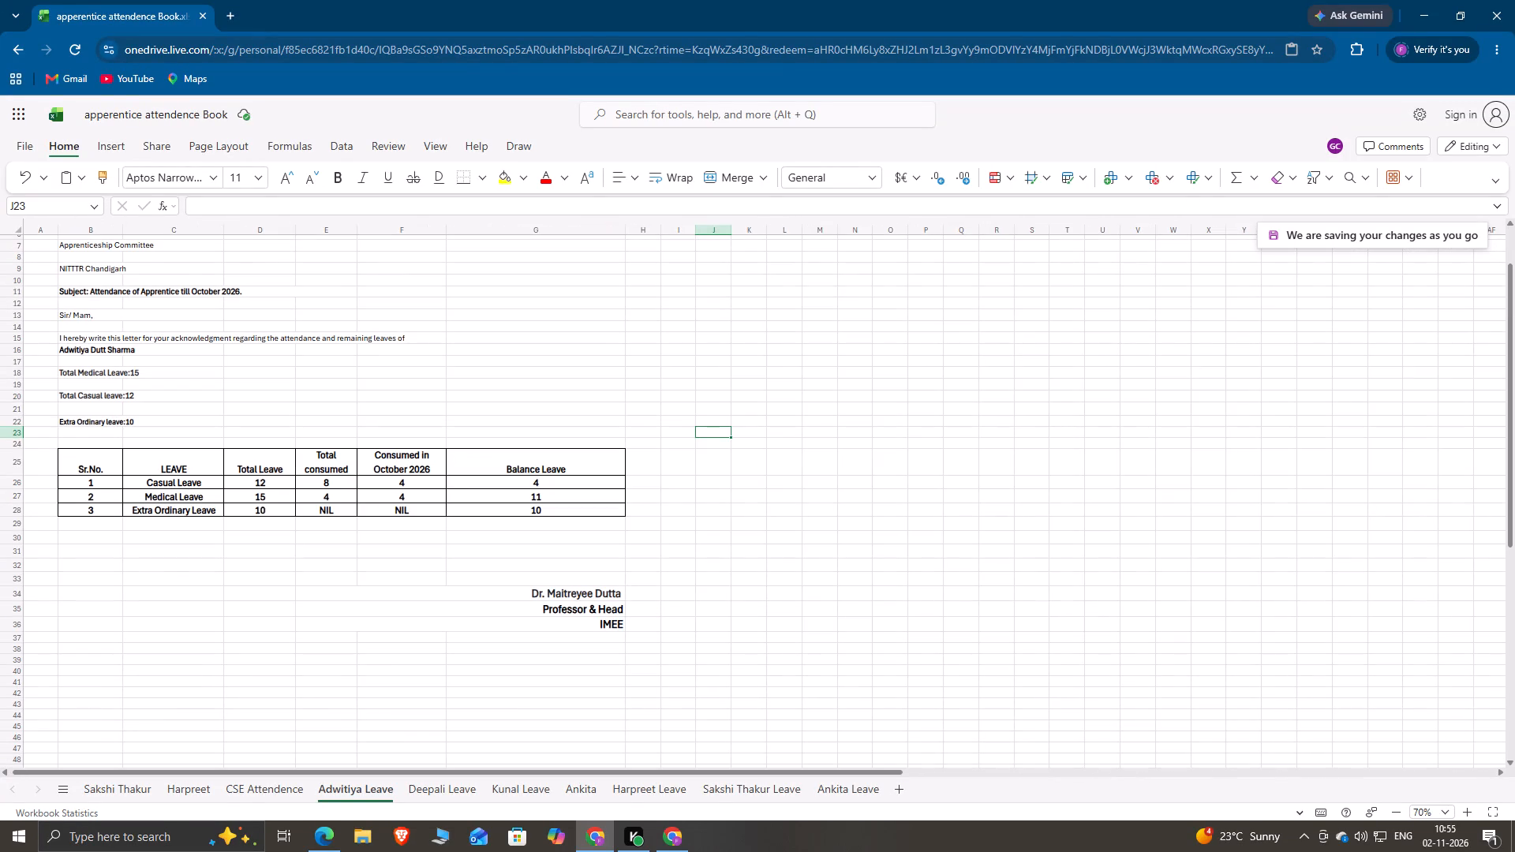
scroll(198, 538, "up", 1, "ctrl")
scroll(198, 538, "up", 4)
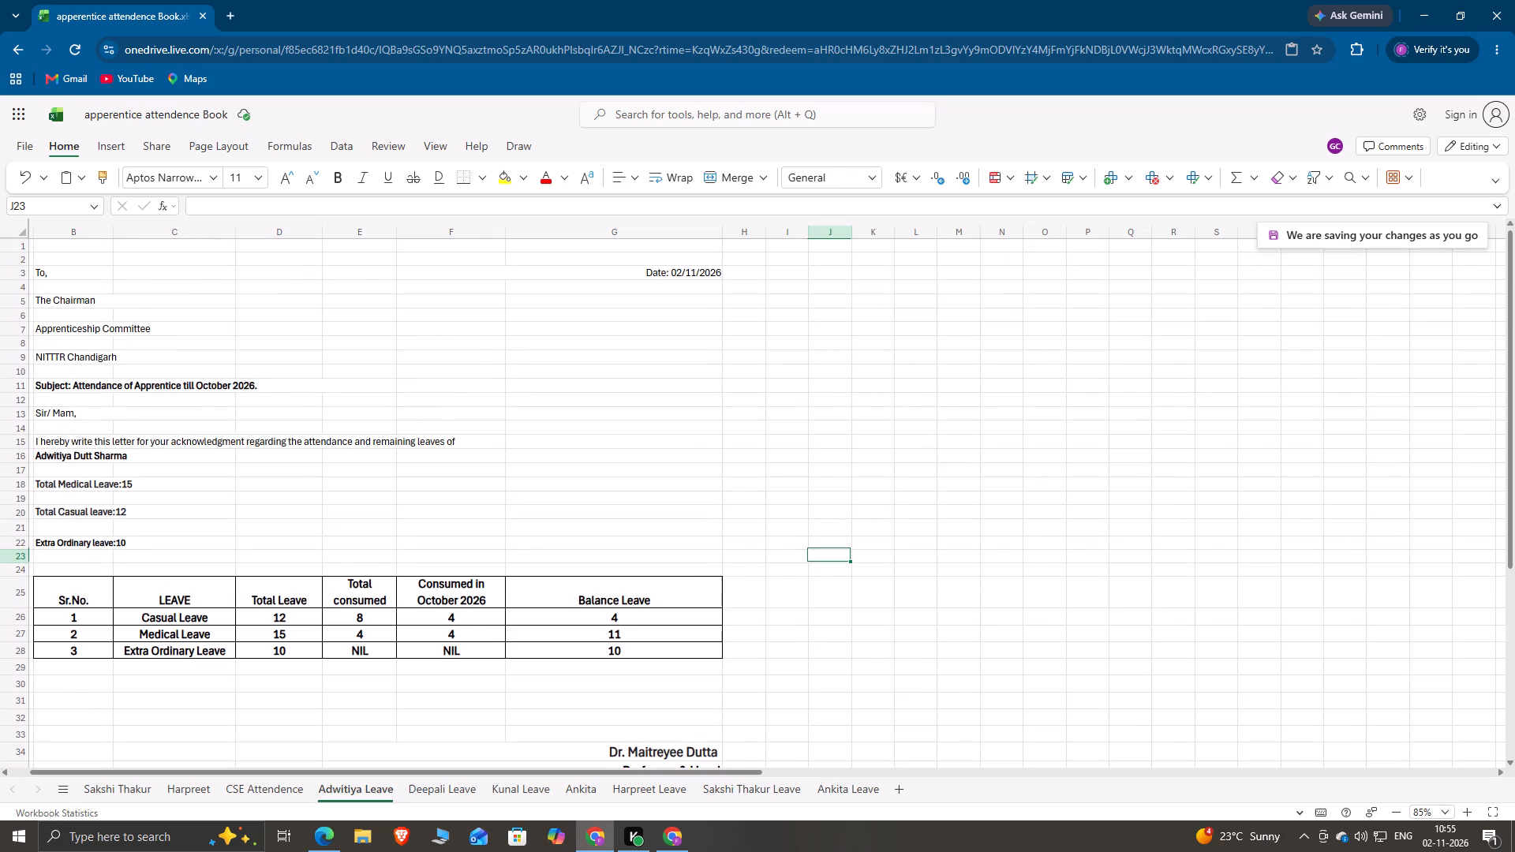
left_click_drag(357, 772, 226, 762)
scroll(265, 686, "down", 1, "ctrl")
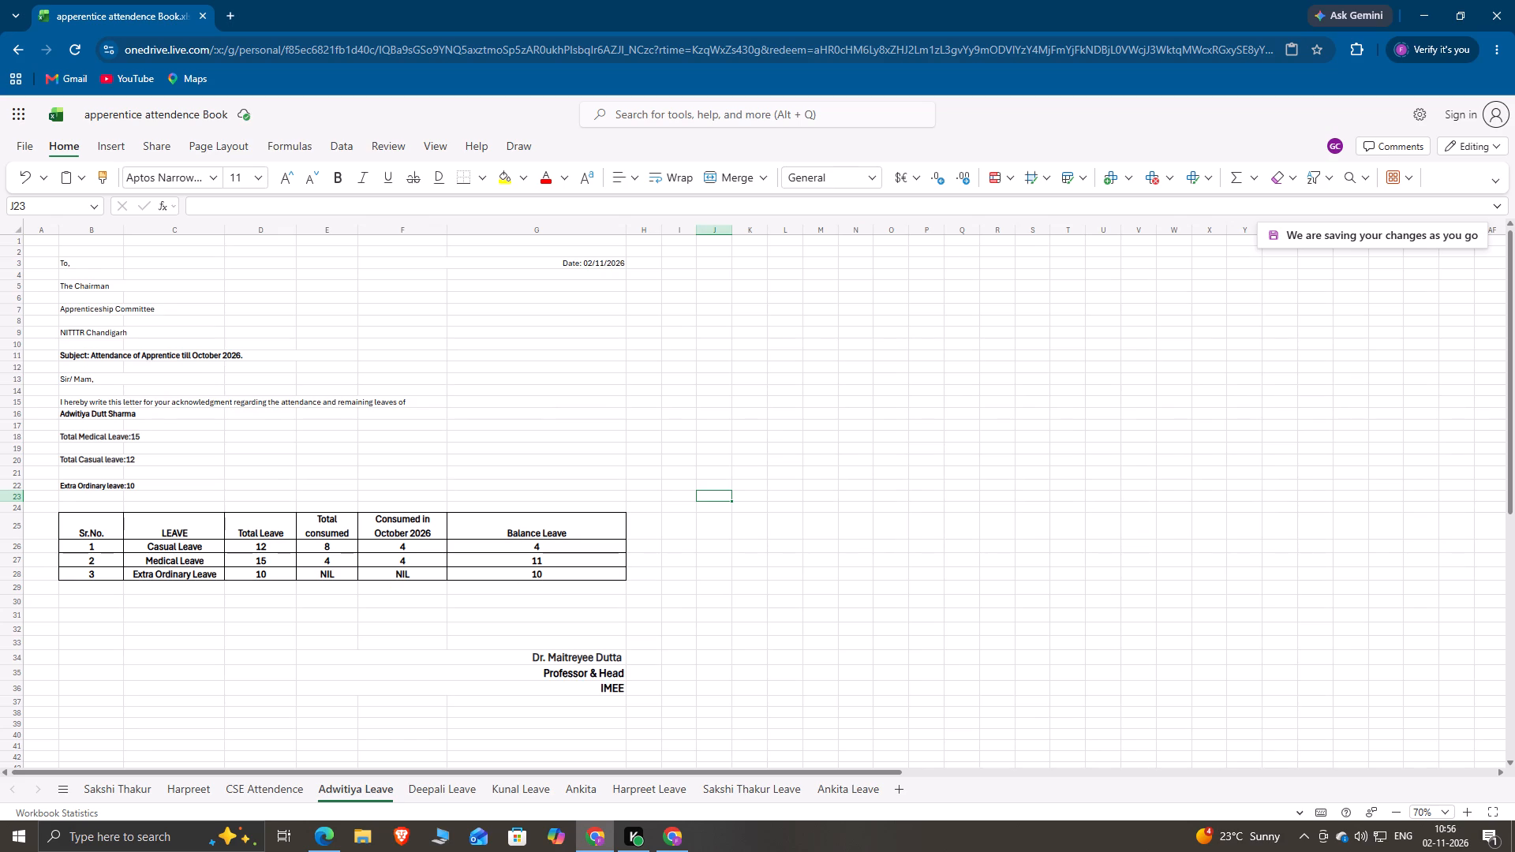
scroll(430, 595, "up", 1, "ctrl")
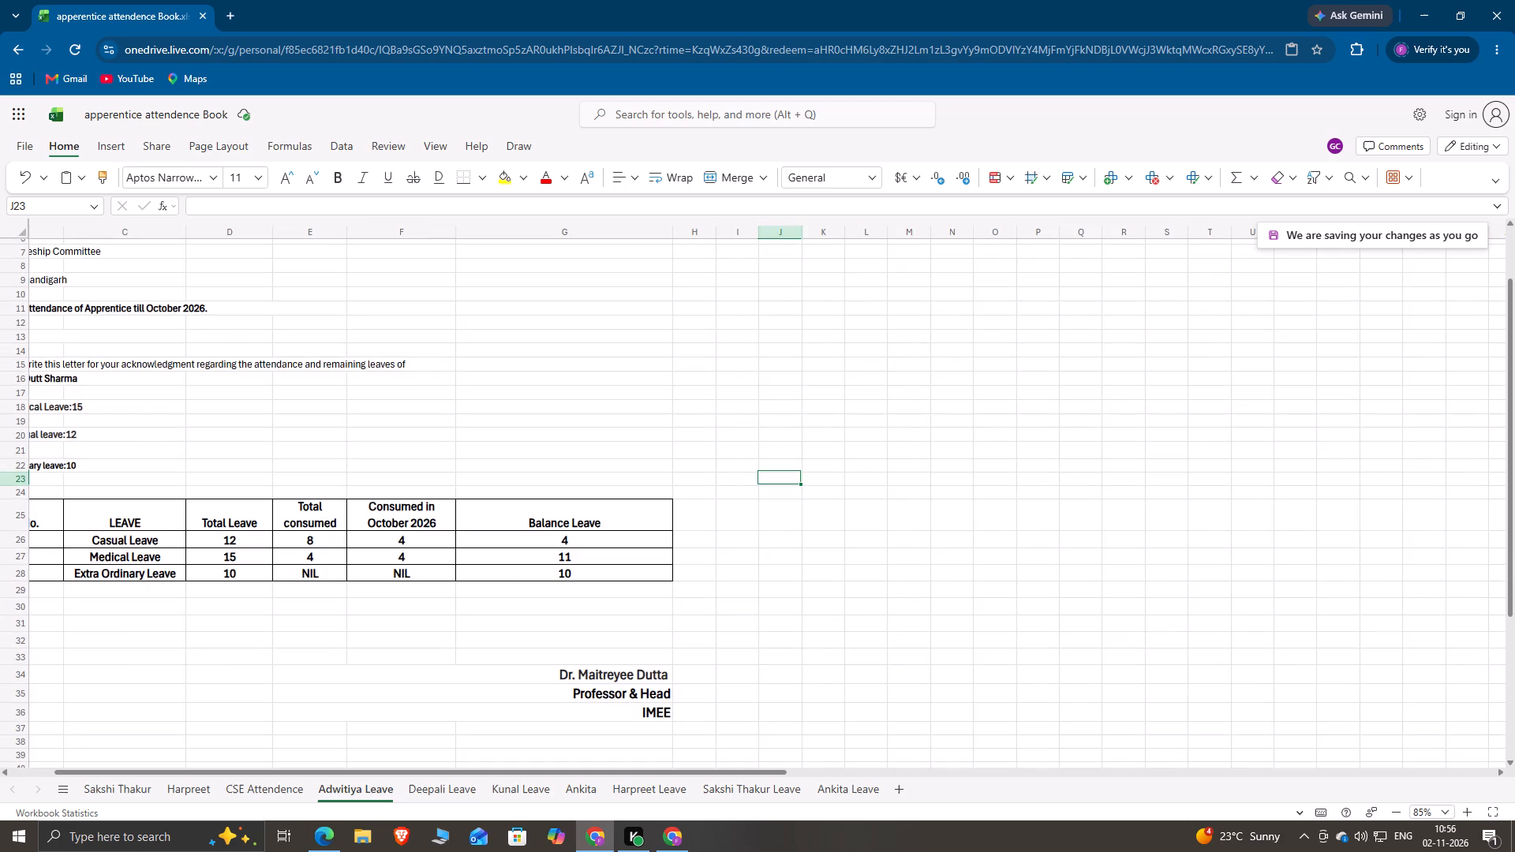
scroll(430, 595, "down", 1, "ctrl")
scroll(430, 595, "up", 1)
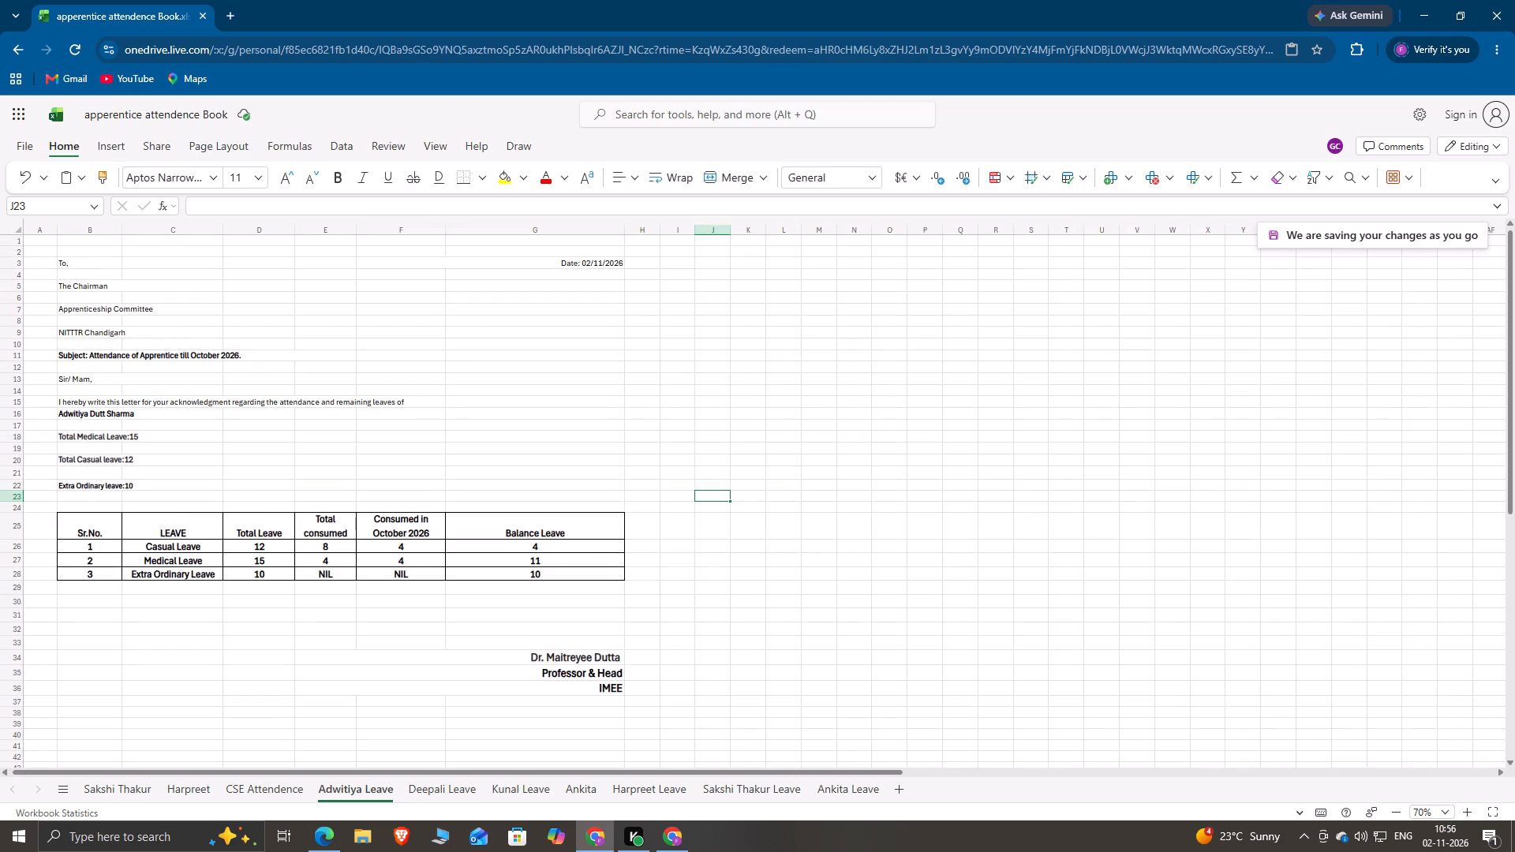
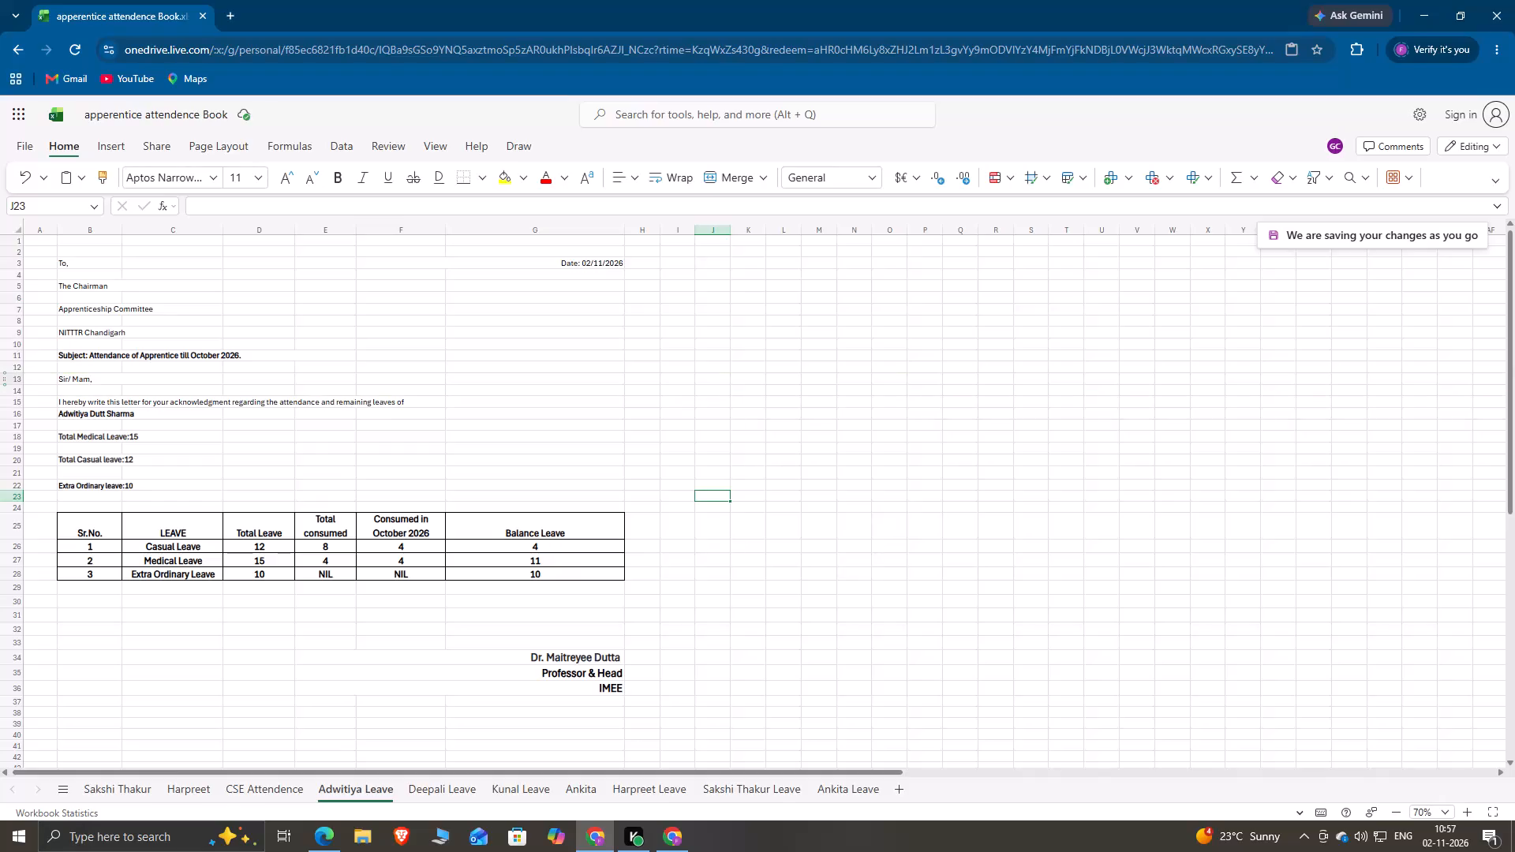
Set both the total consumed and the October 2026 consumed figures for Medical Leave to 6 in the letter's leave table.
left_click(323, 559)
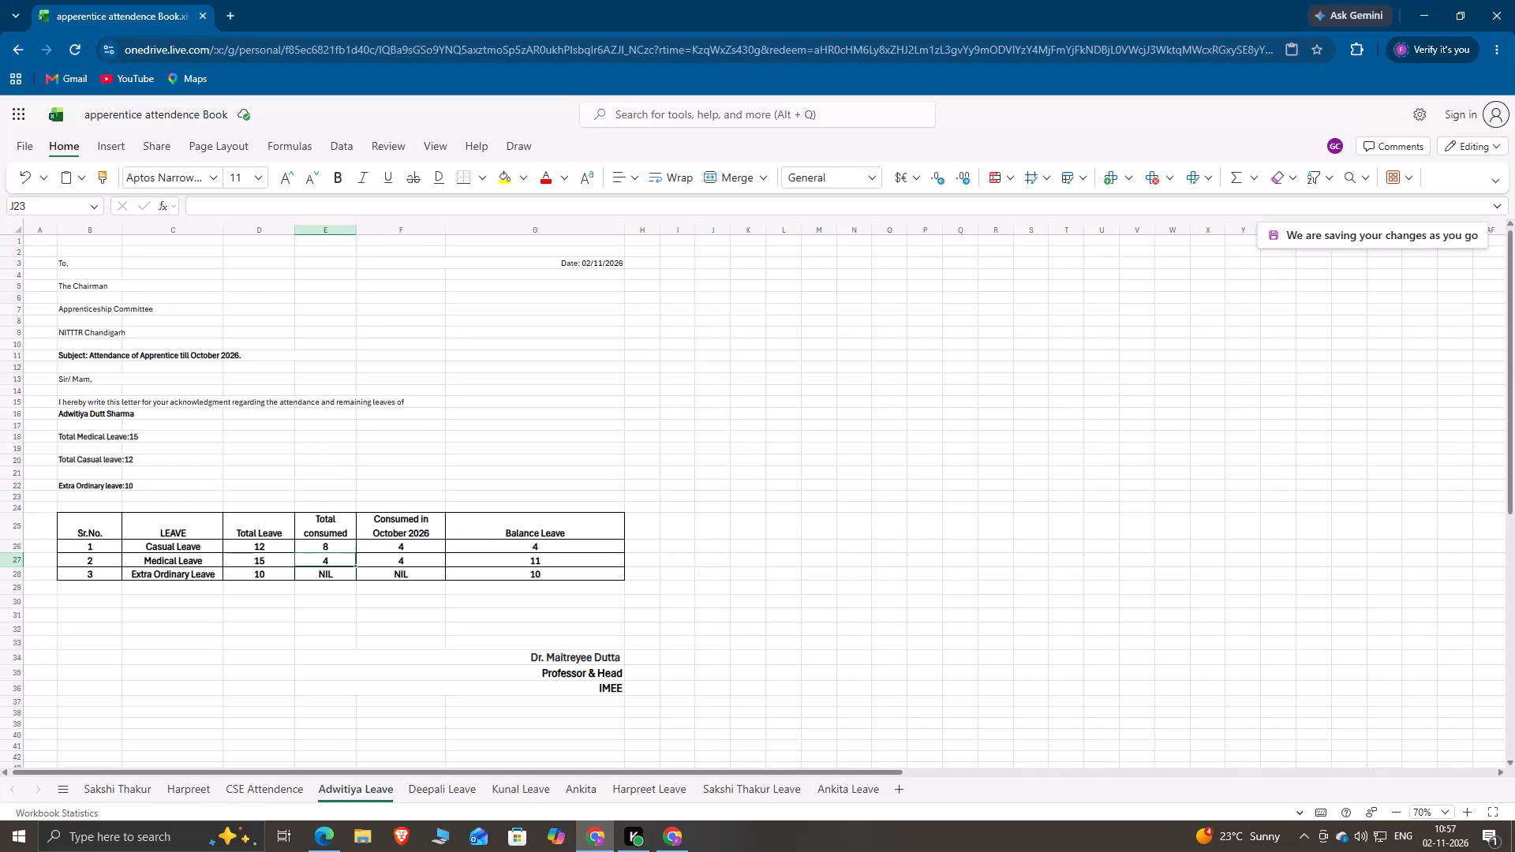
left_click(208, 204)
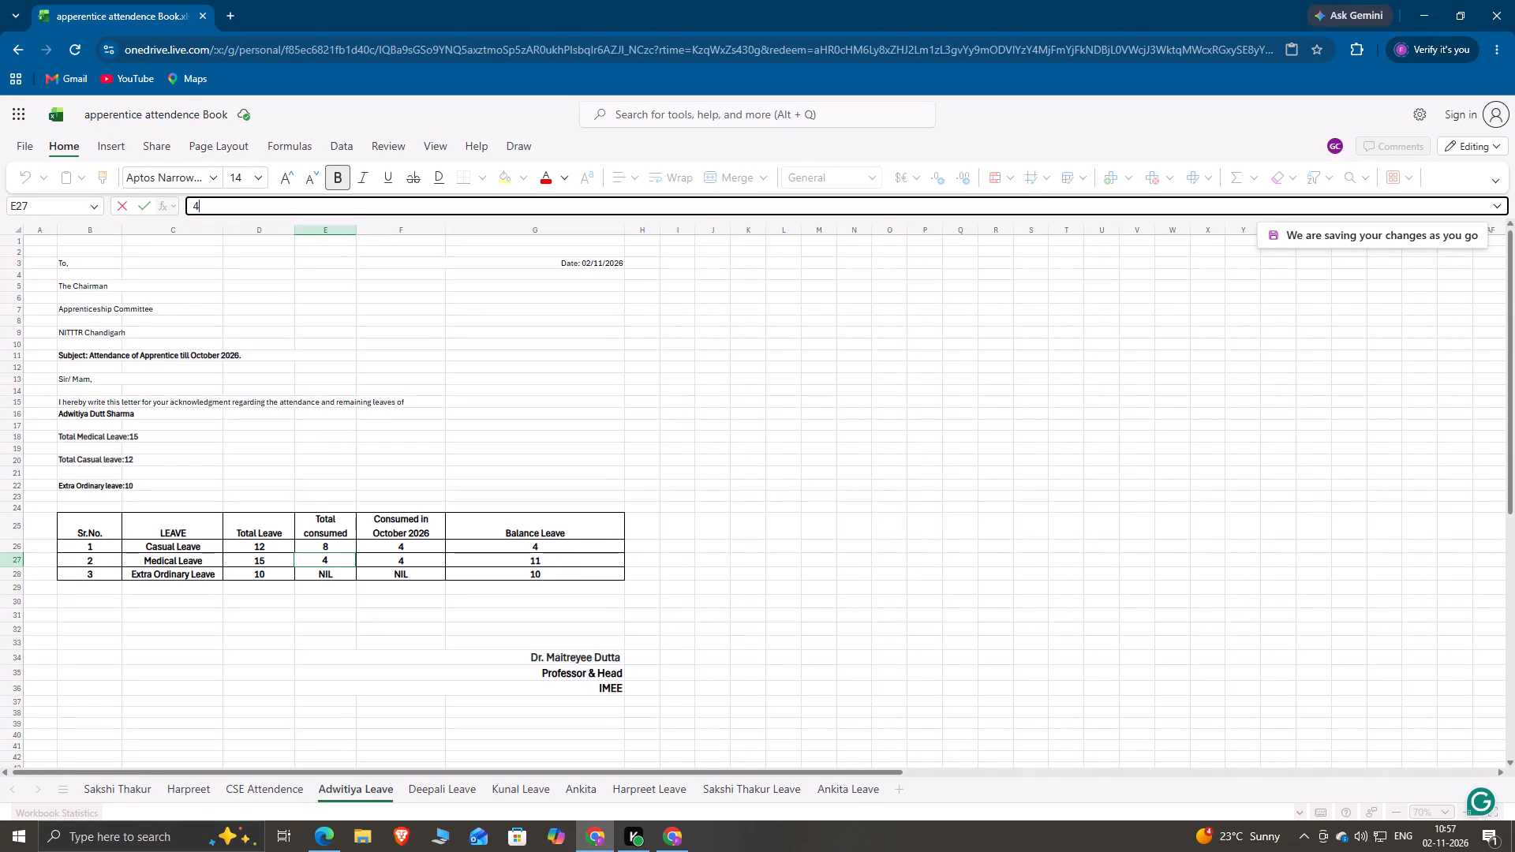
key("BackSpace")
key("6")
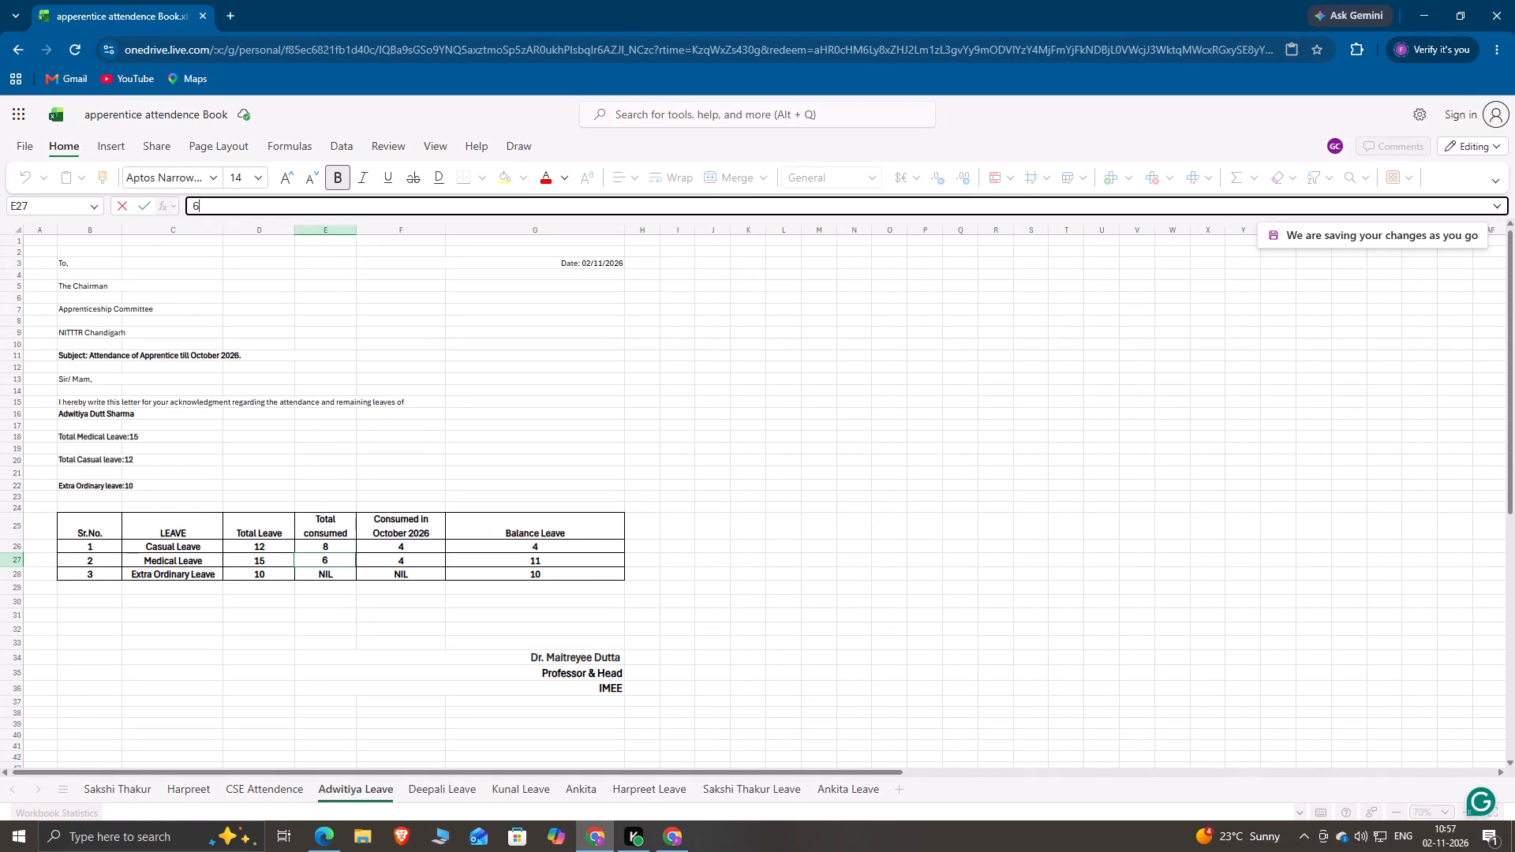
left_click(415, 562)
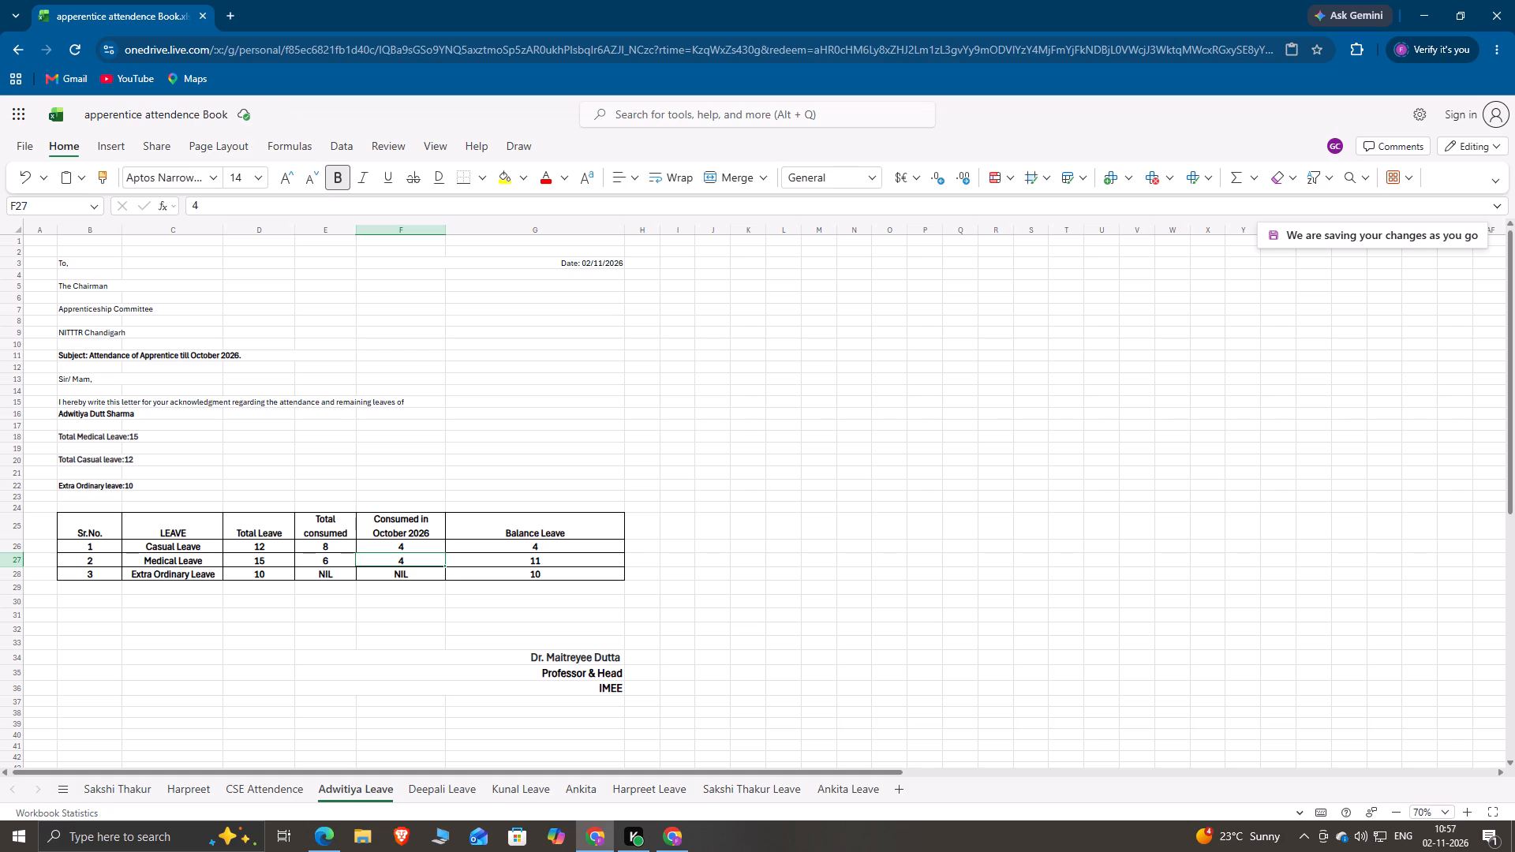
left_click(413, 558)
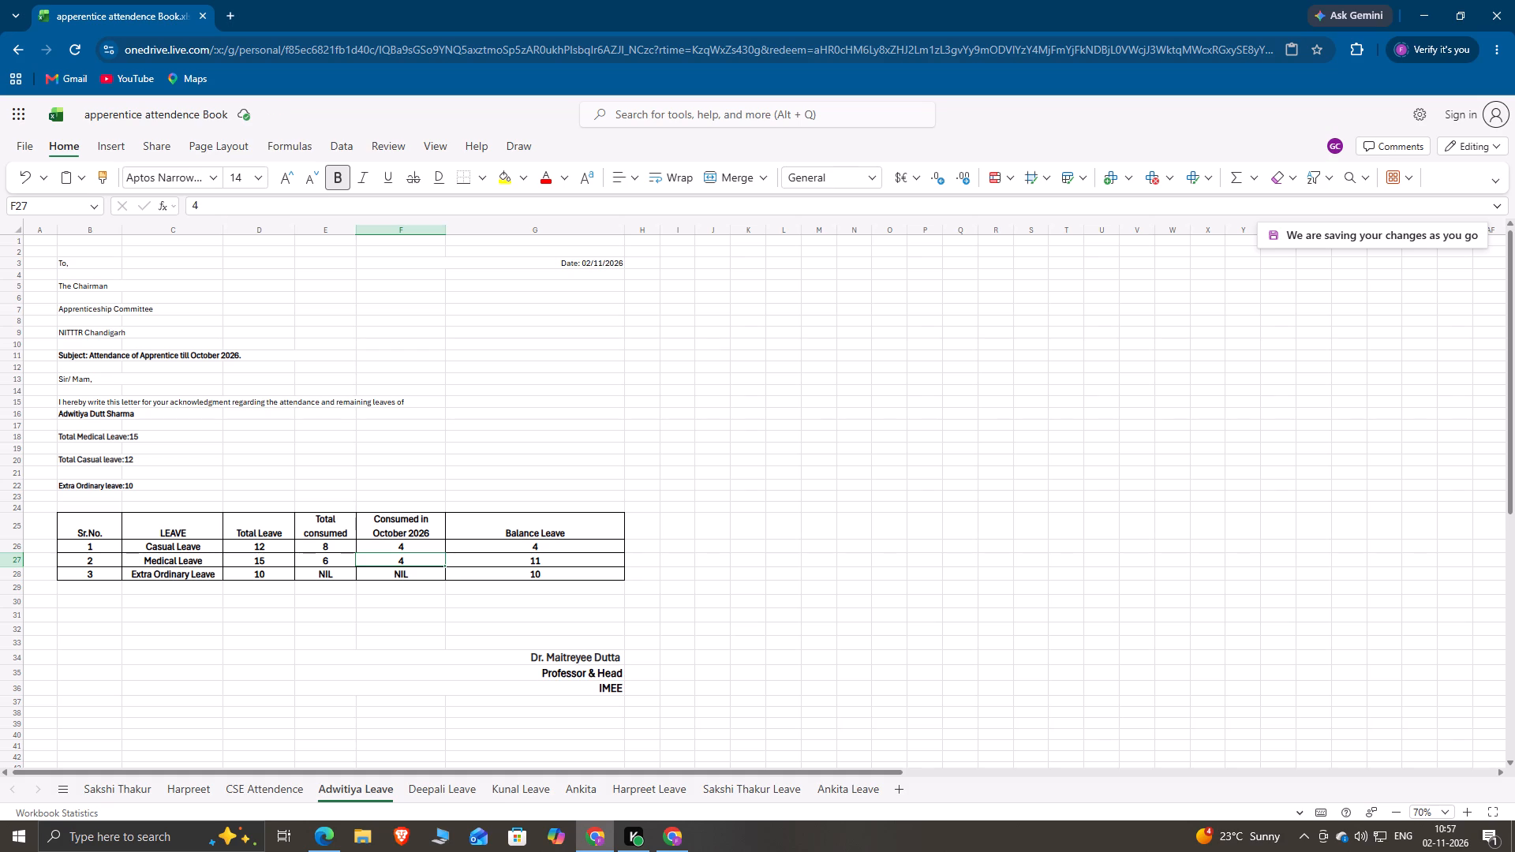
left_click(213, 200)
key("BackSpace")
key("6")
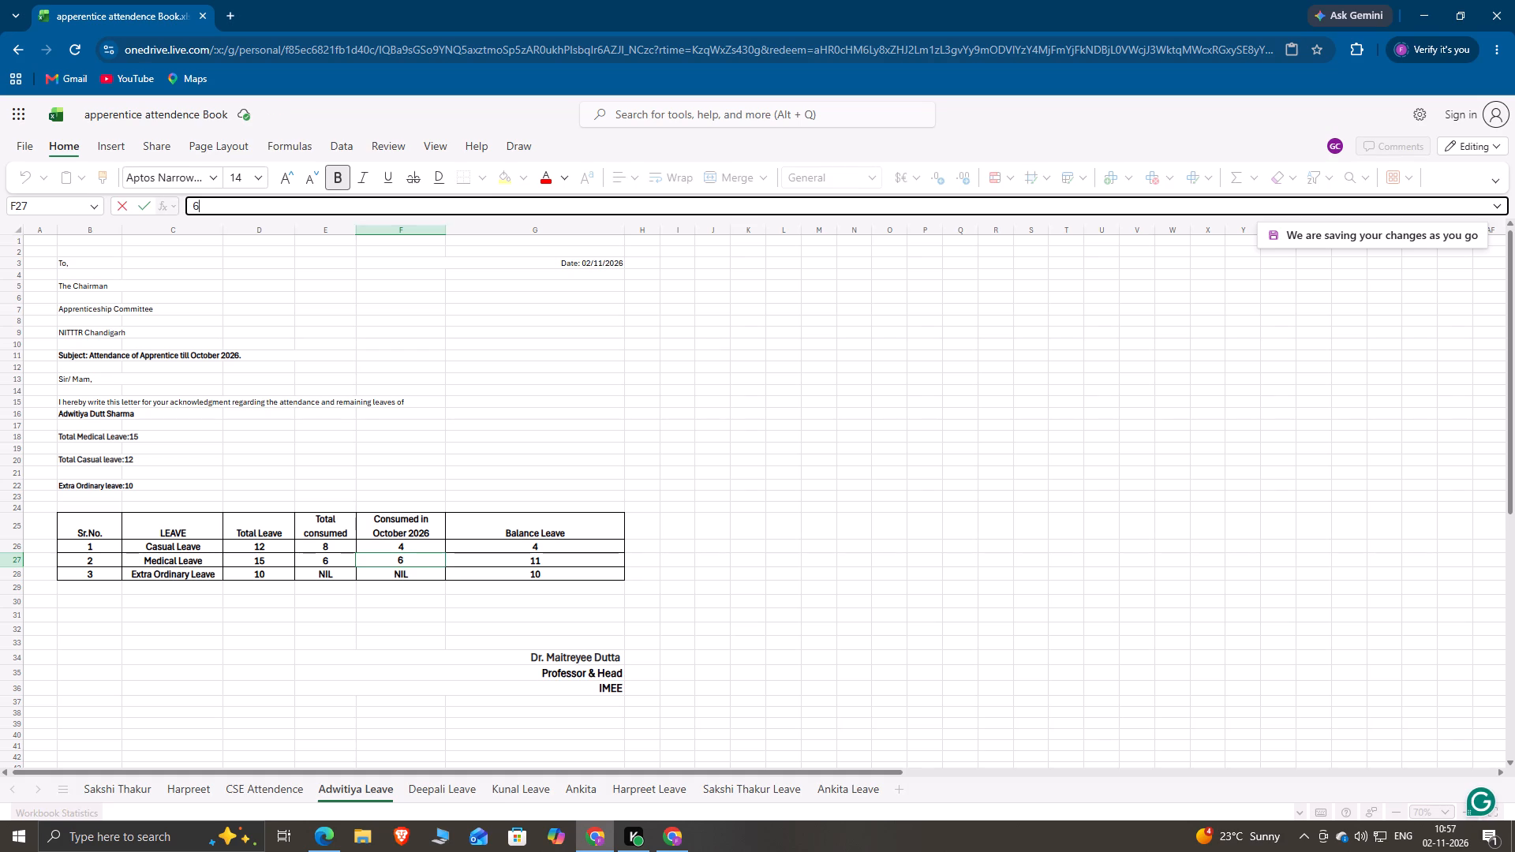
Set the Medical Leave balance to 9 in the letter's leave table.
left_click(540, 562)
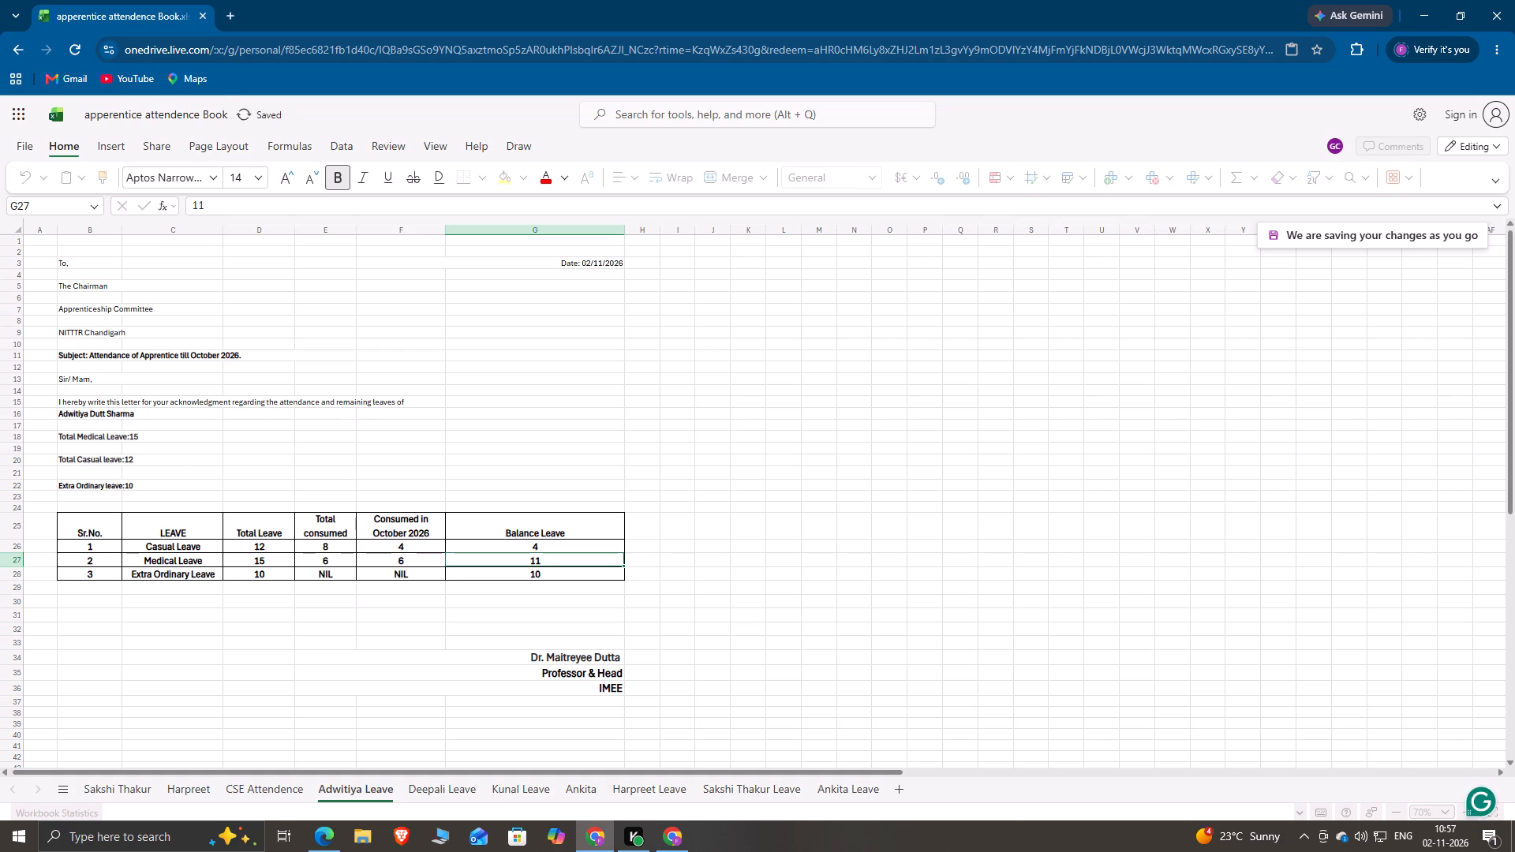
left_click(217, 200)
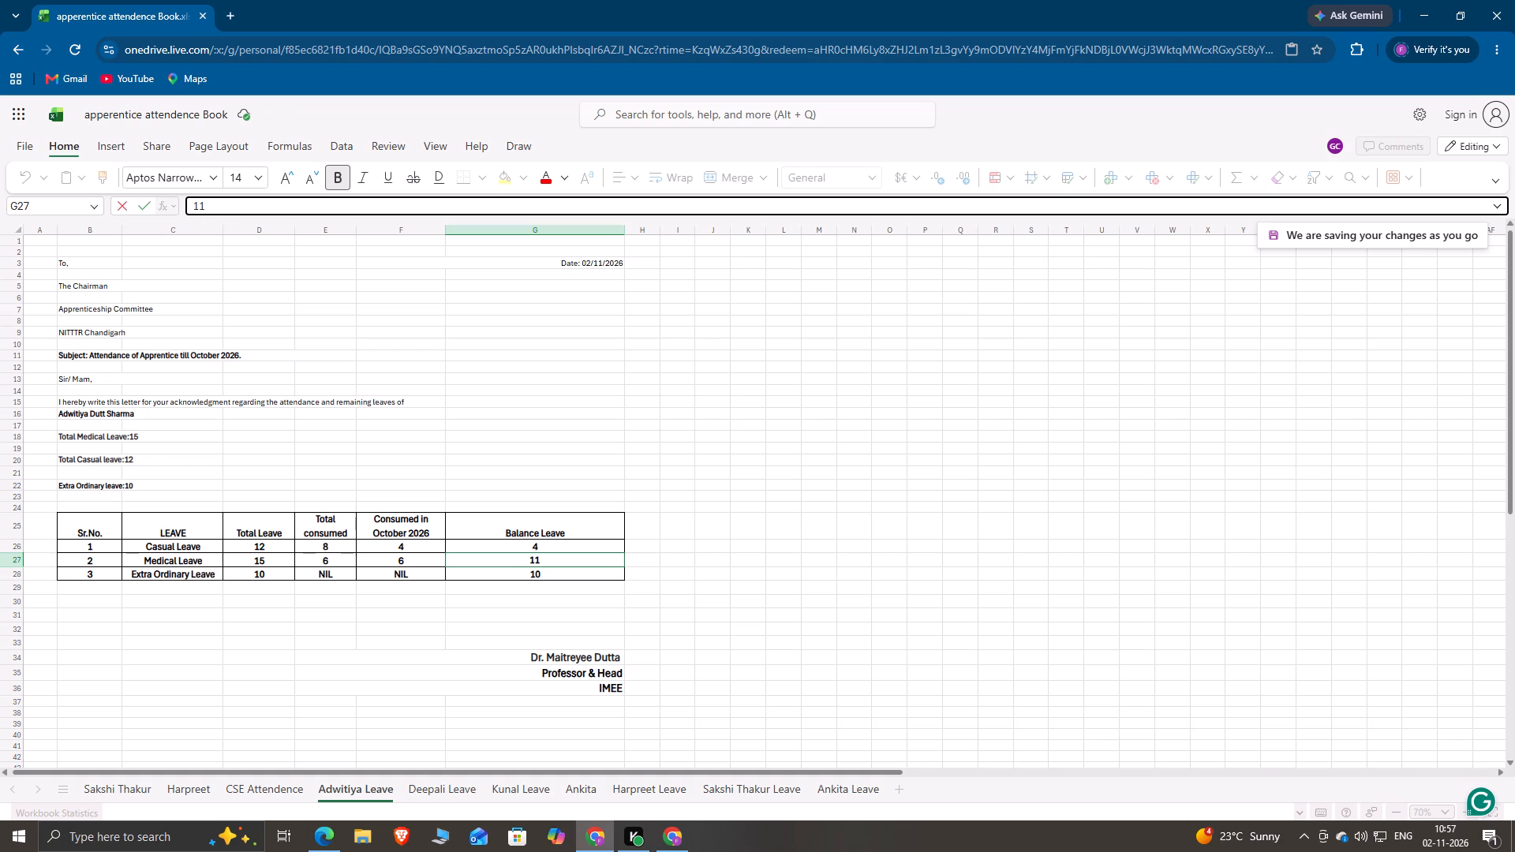
key("BackSpace")
key("BackSpace")
key("9")
left_click(888, 484)
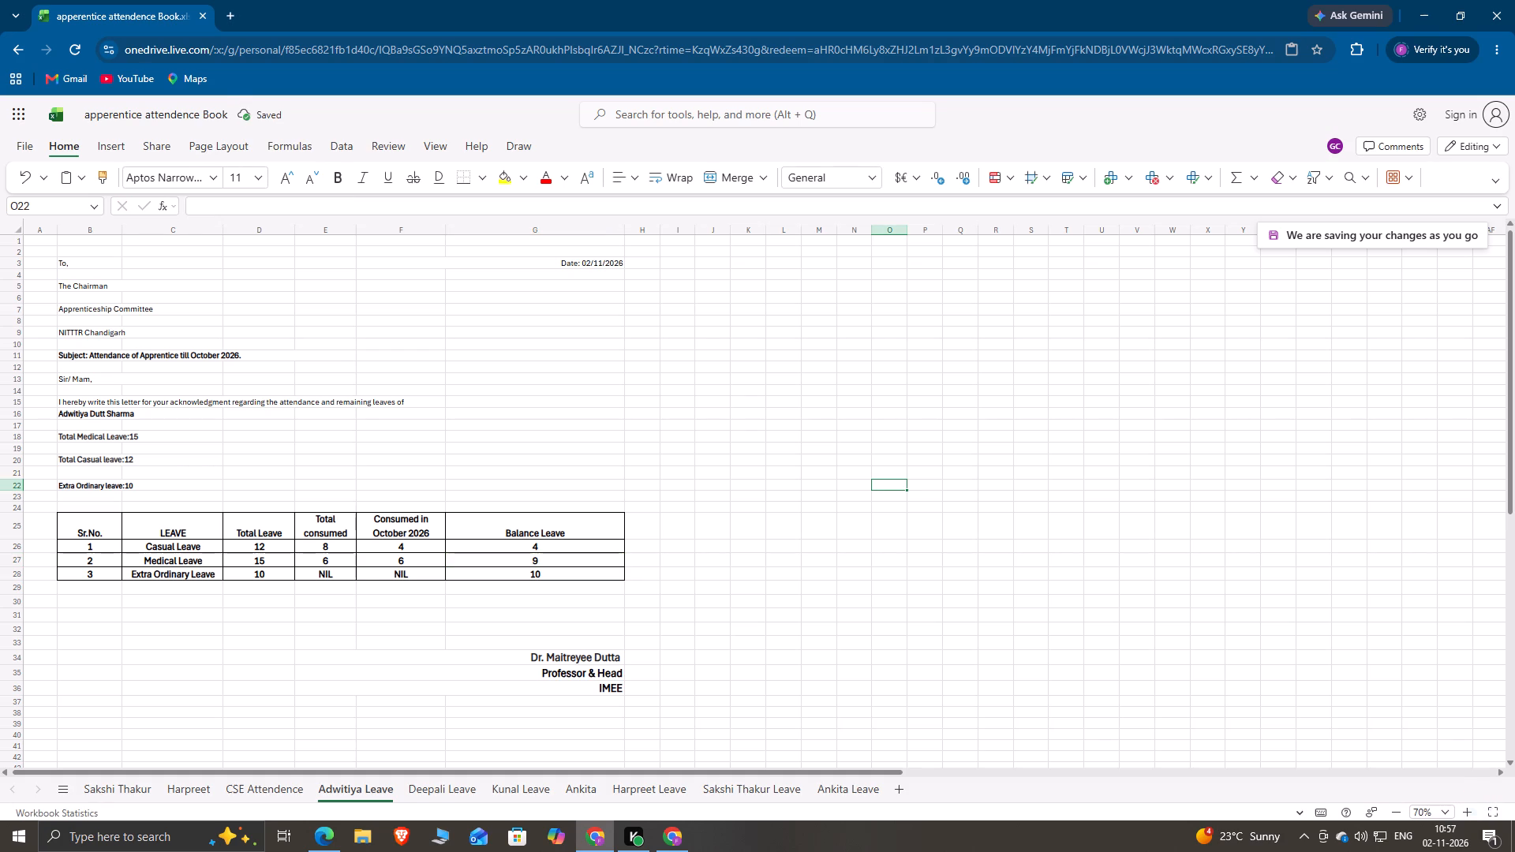
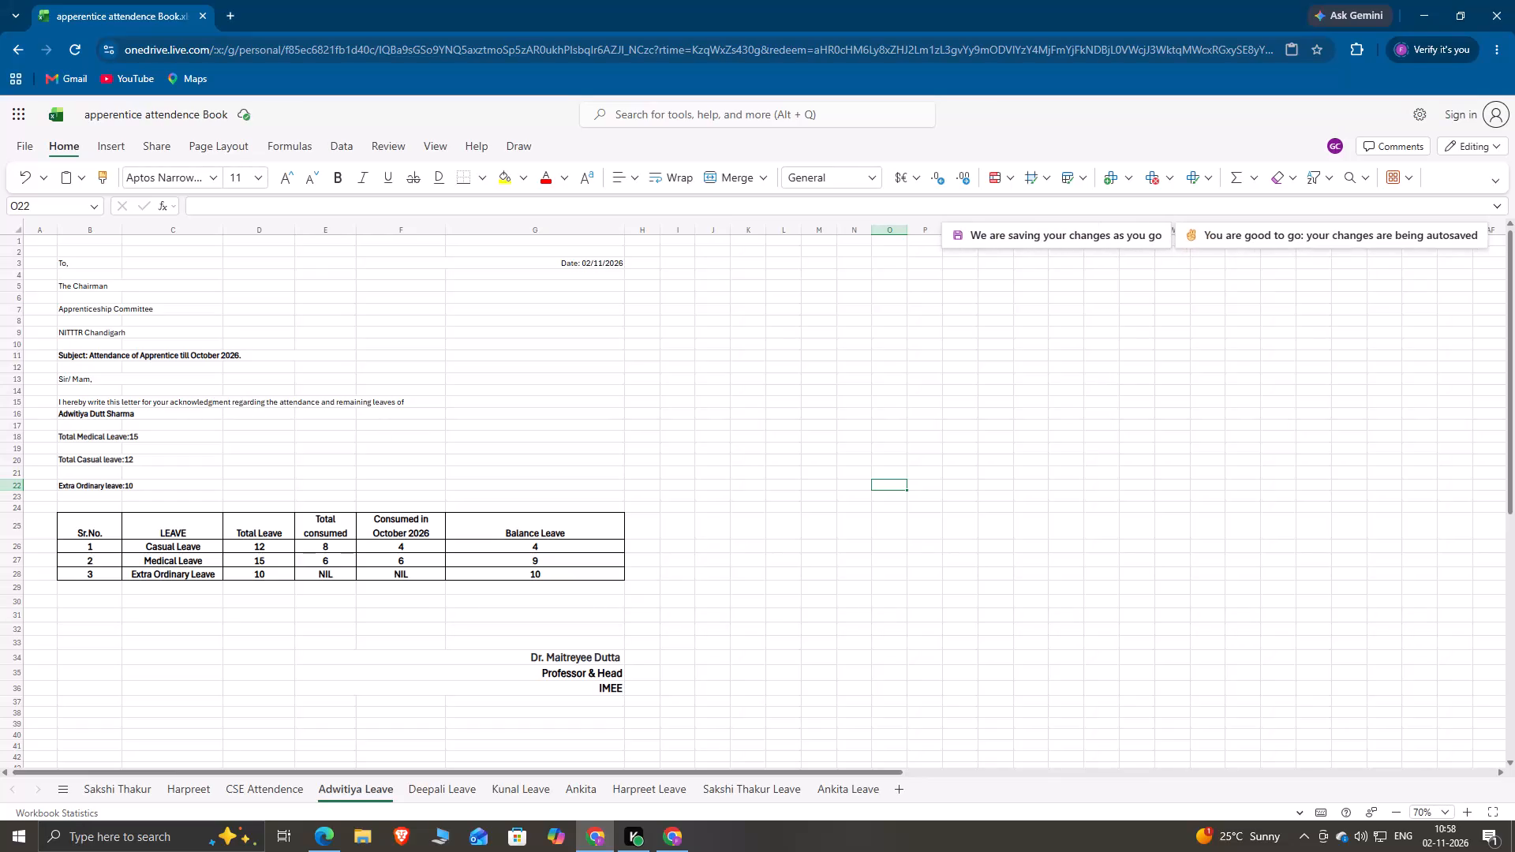
Save the attendance workbook with the updated leave letter.
key("ctrl+s")
key("ctrl+s")
key("ctrl+s")
left_click(764, 544)
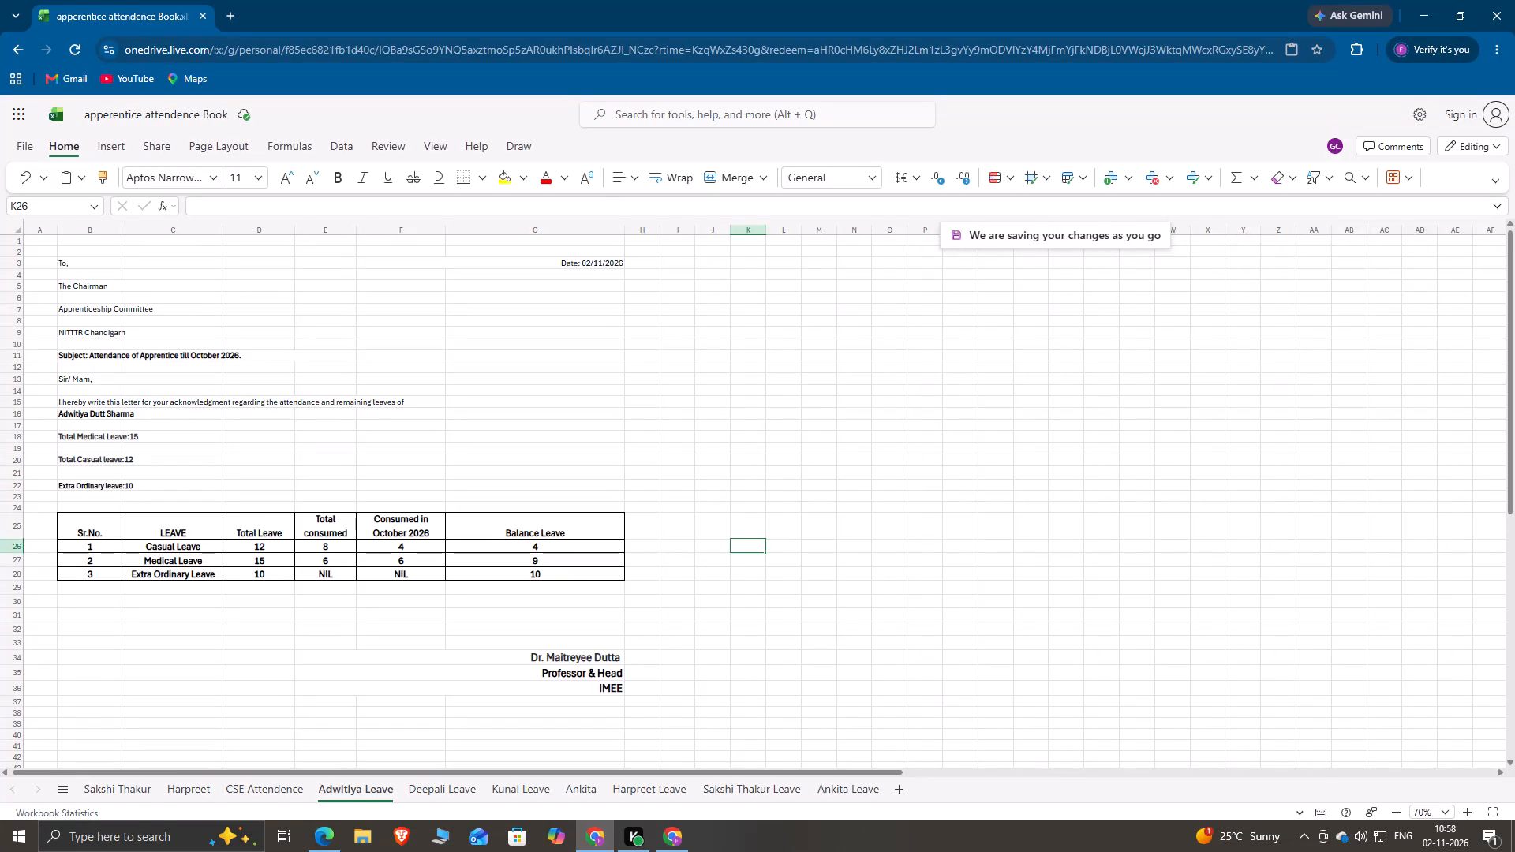
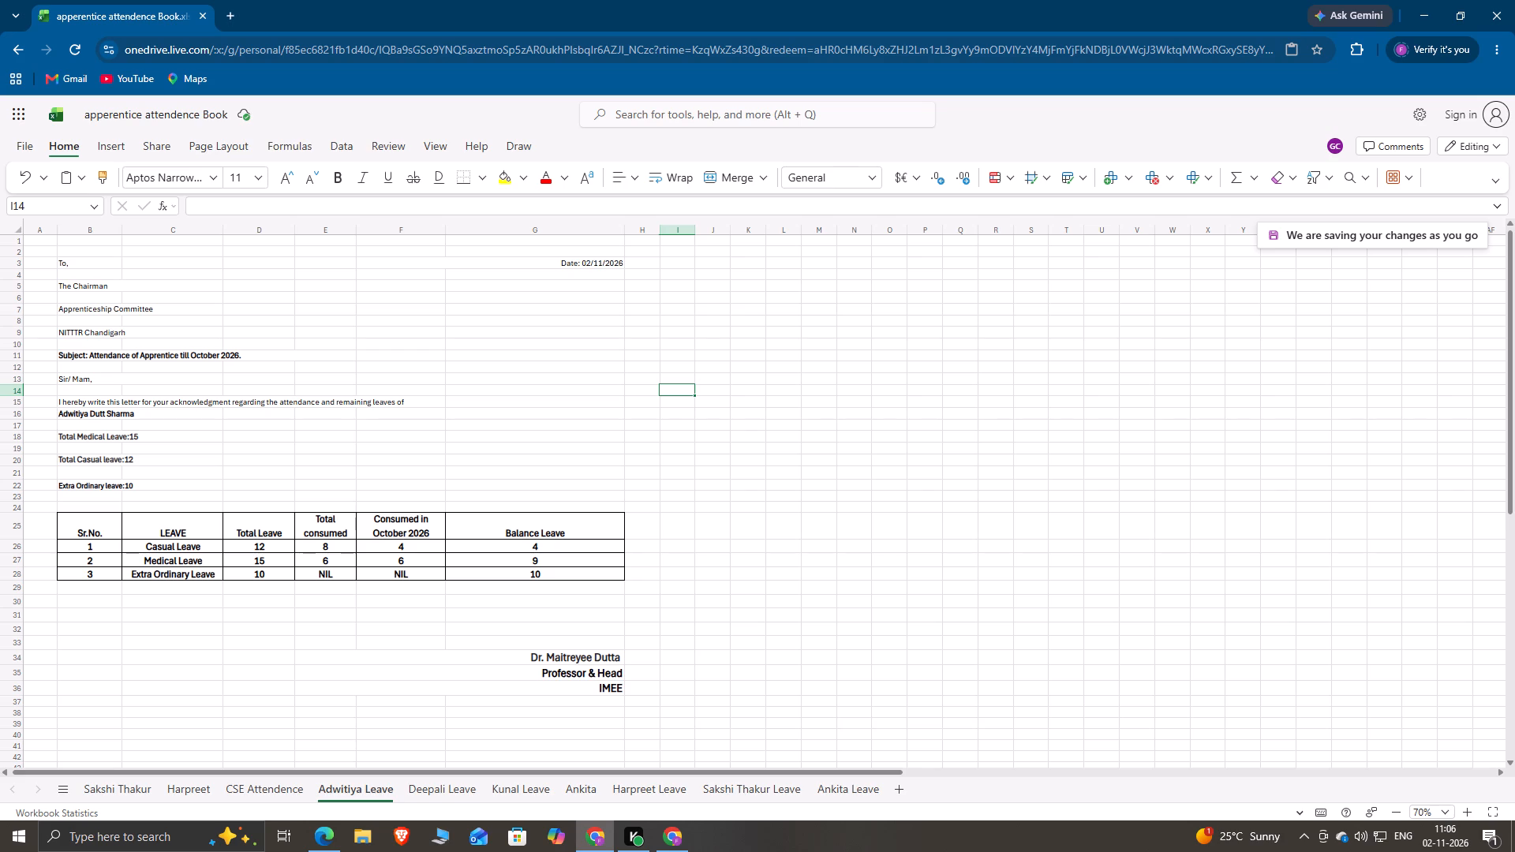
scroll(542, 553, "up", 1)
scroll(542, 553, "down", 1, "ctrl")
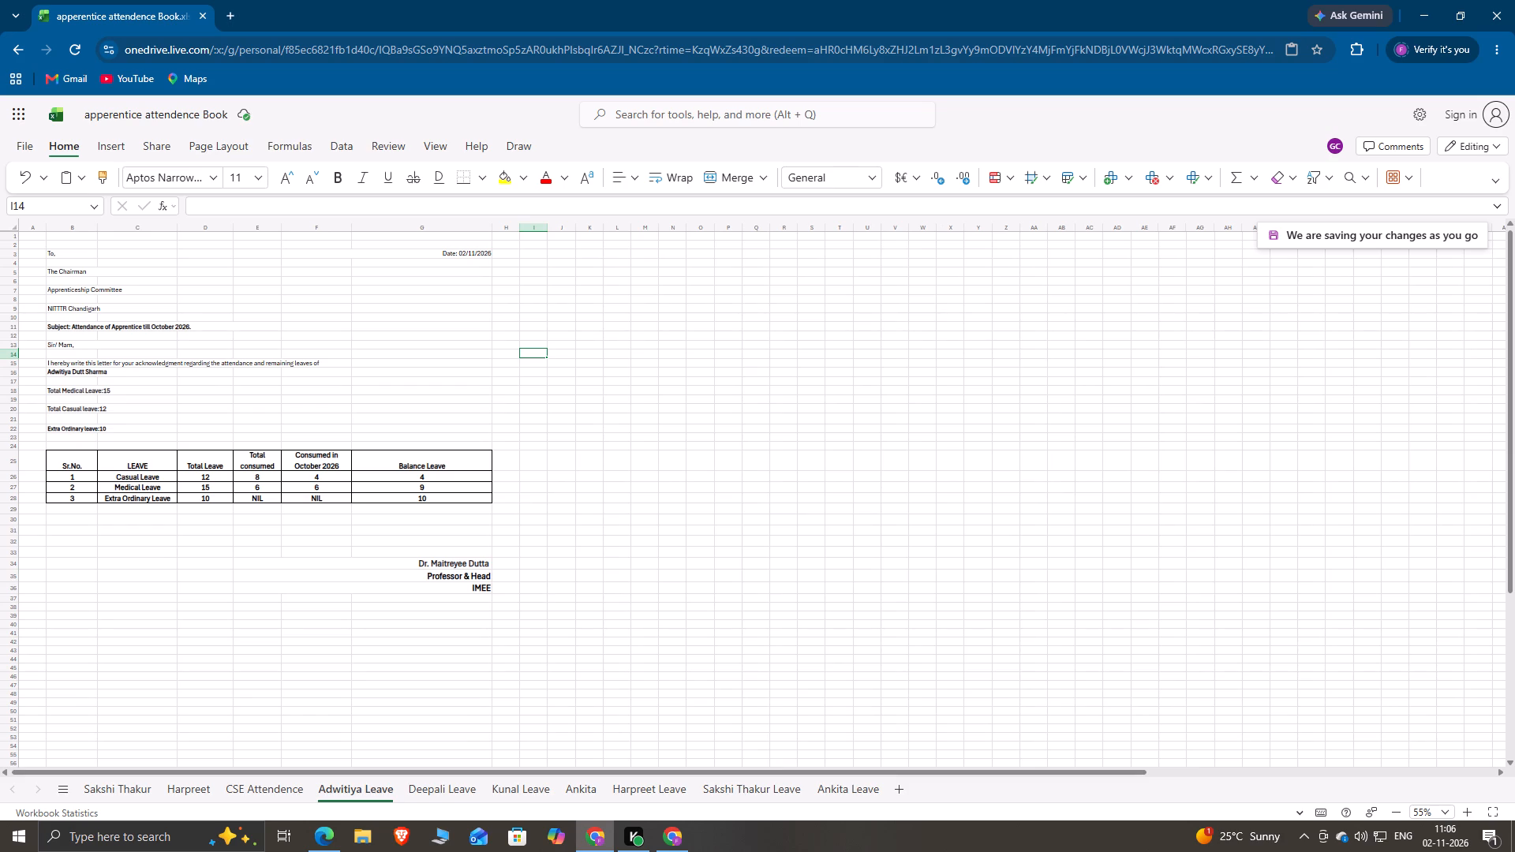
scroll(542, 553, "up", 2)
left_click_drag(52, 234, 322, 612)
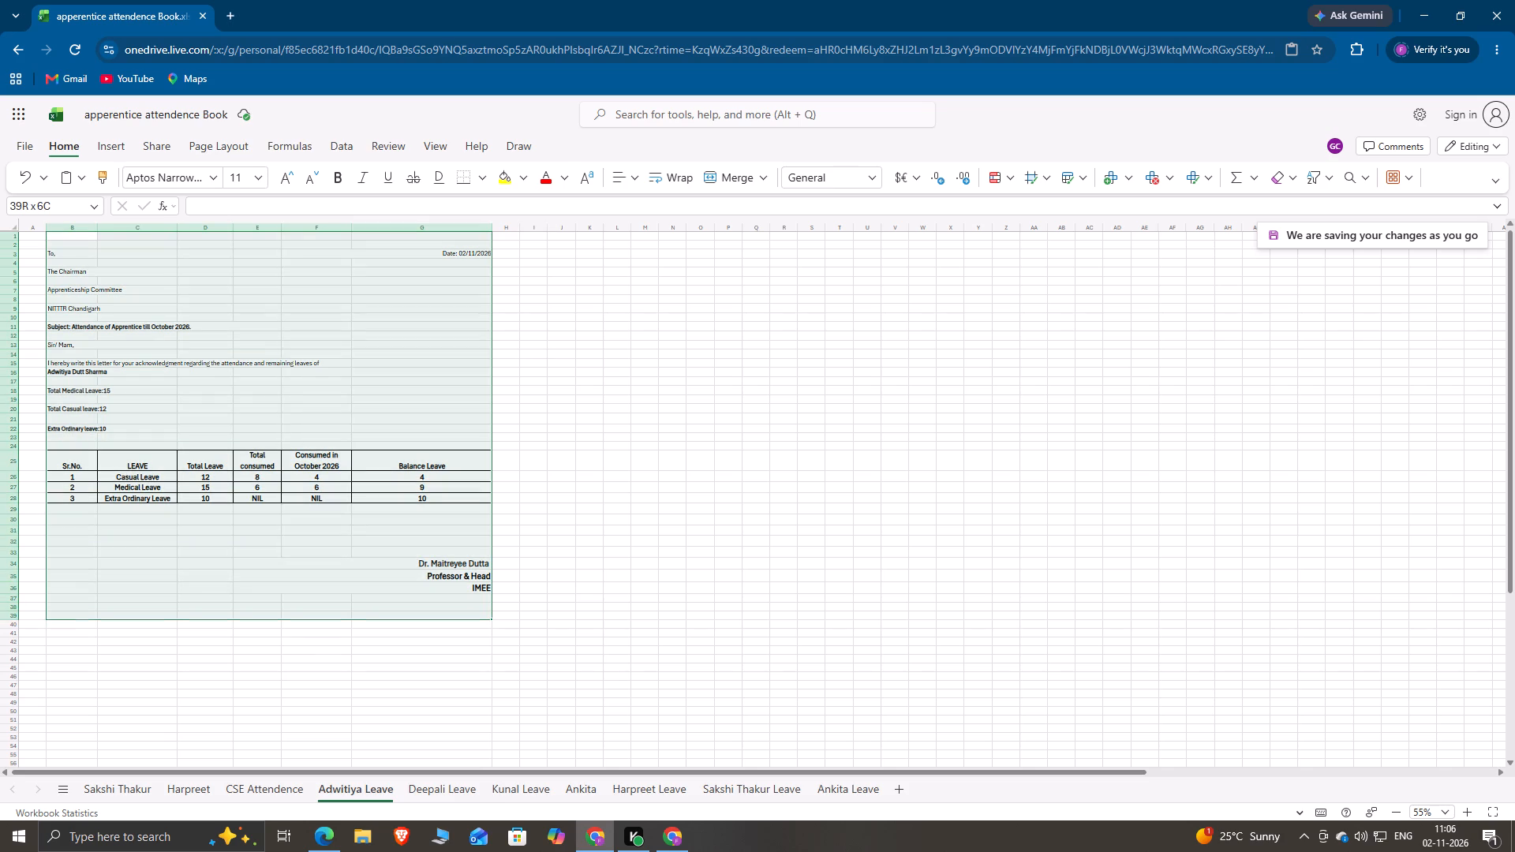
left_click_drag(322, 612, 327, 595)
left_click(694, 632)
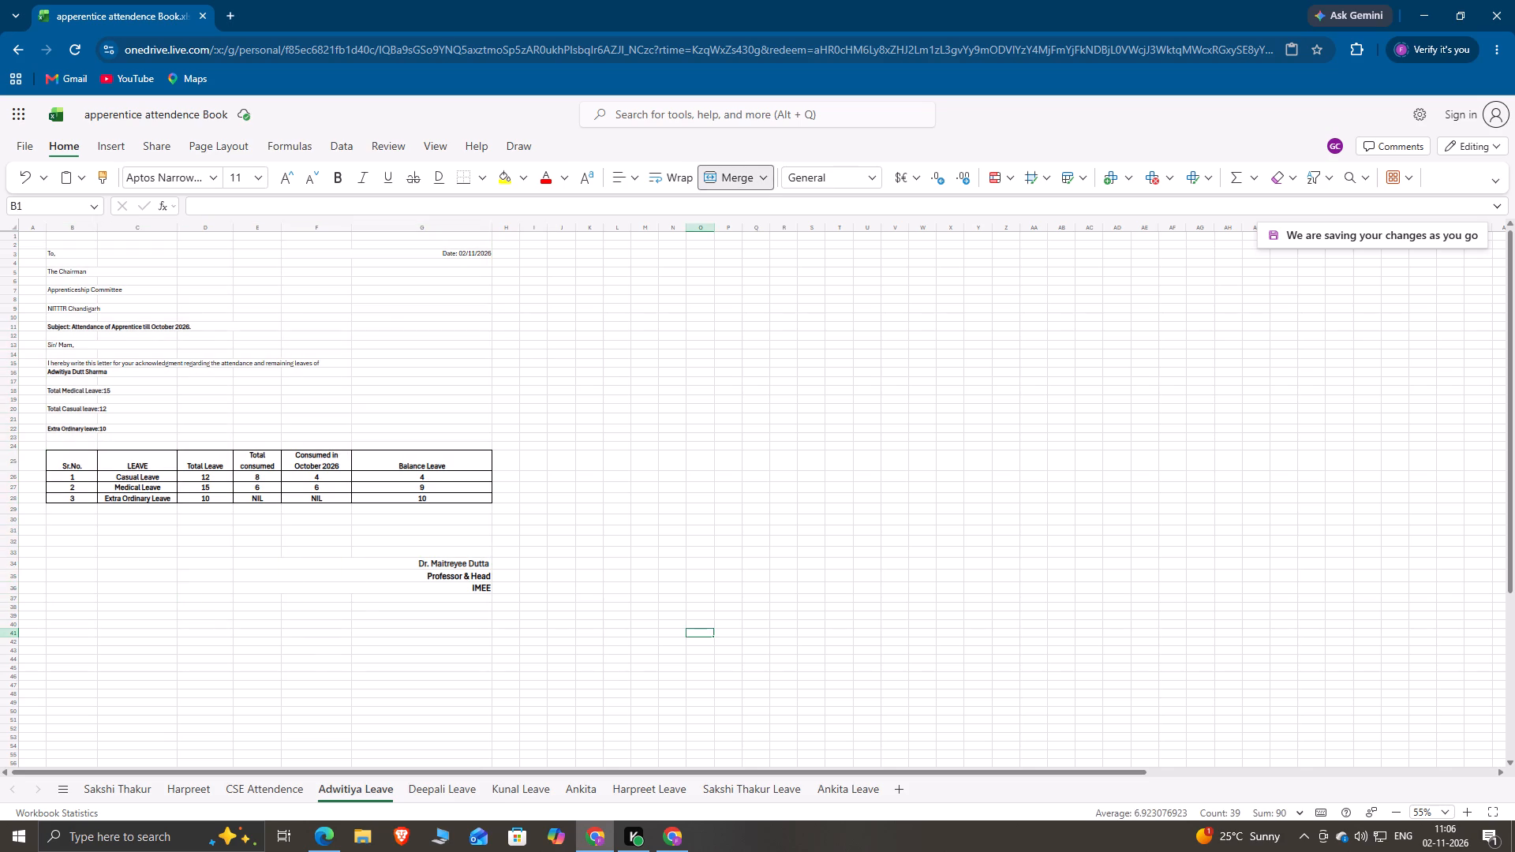
Set up a print of the CSE Attendence sheet limited to the current selection, covering the title, table, legend and signature block.
left_click(262, 786)
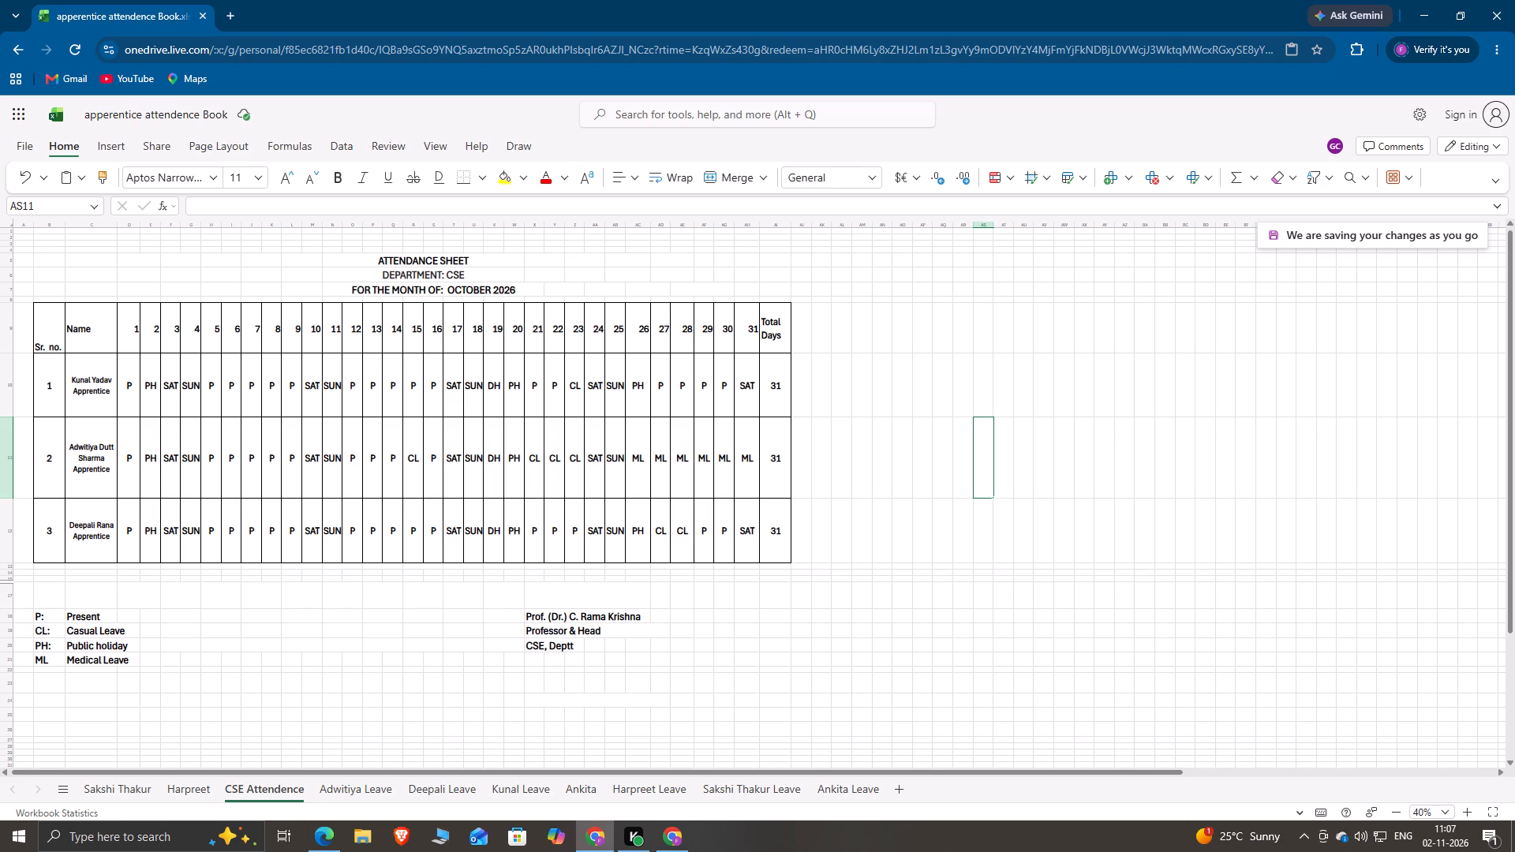
left_click_drag(47, 229, 229, 460)
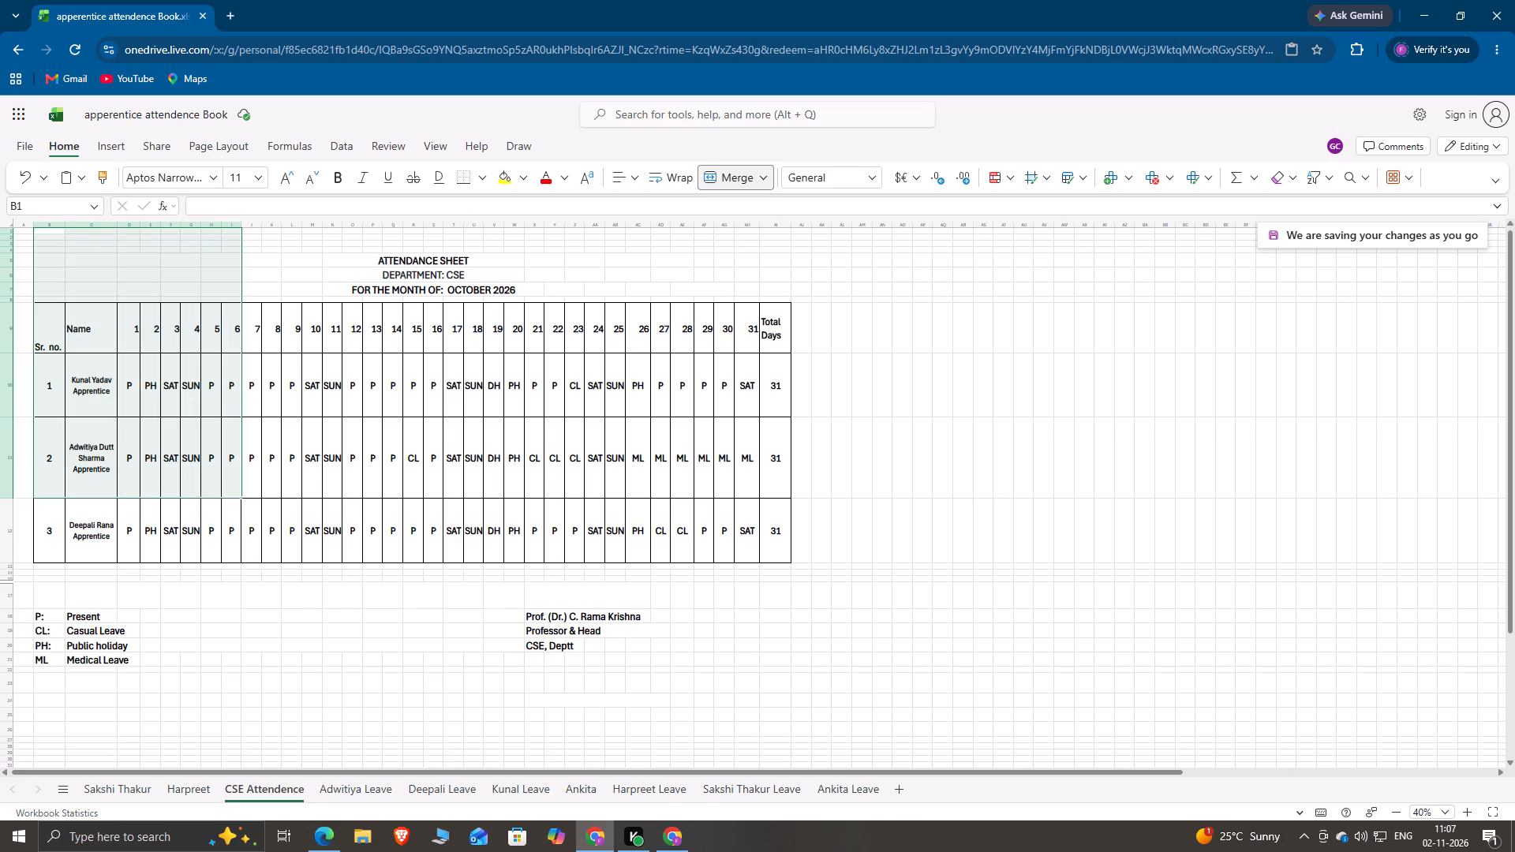
left_click(286, 259)
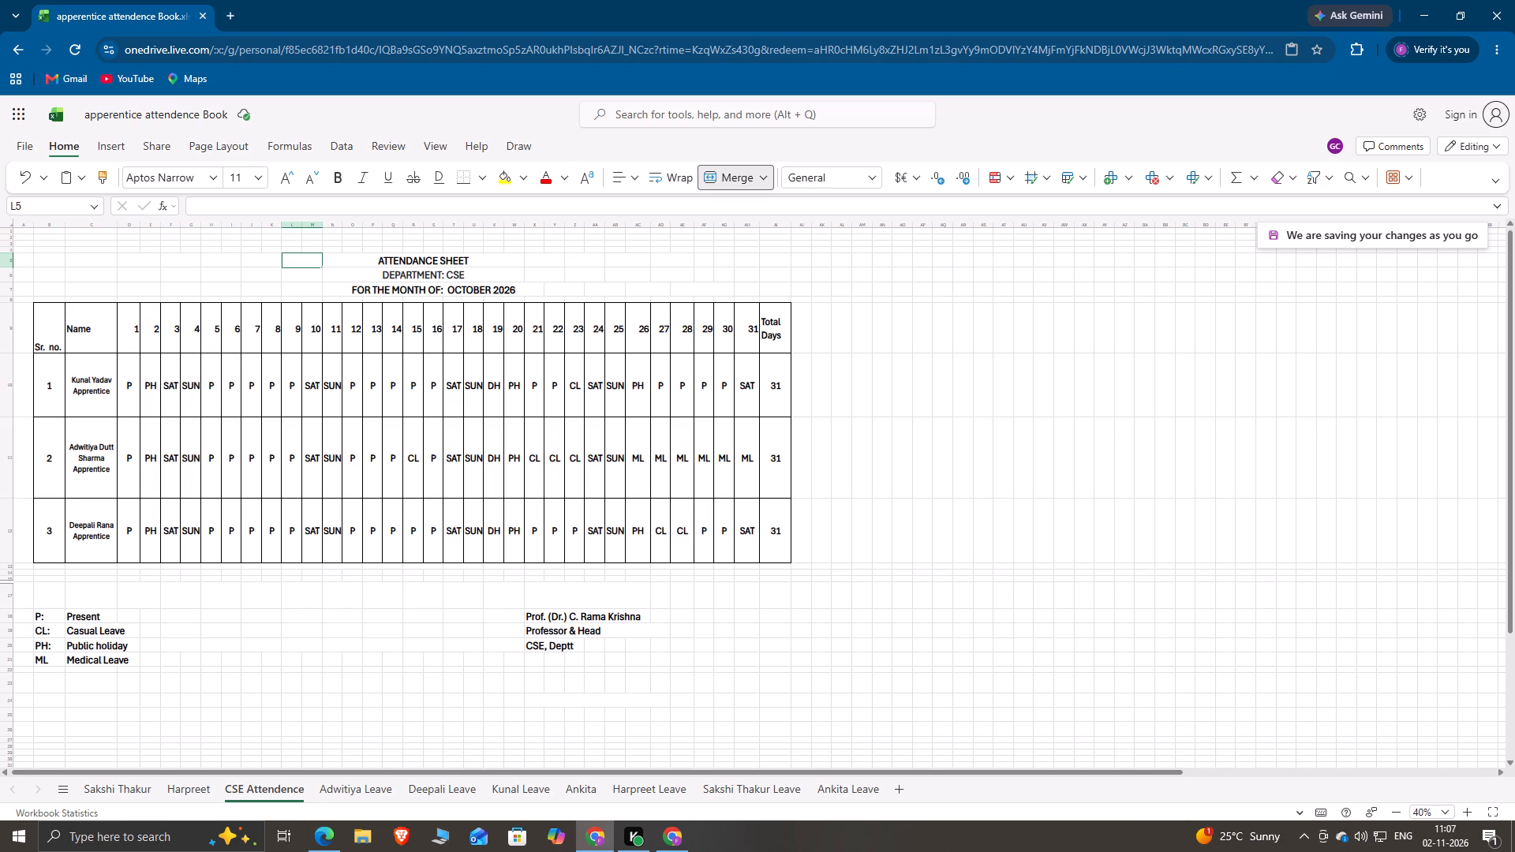
left_click_drag(50, 254, 568, 661)
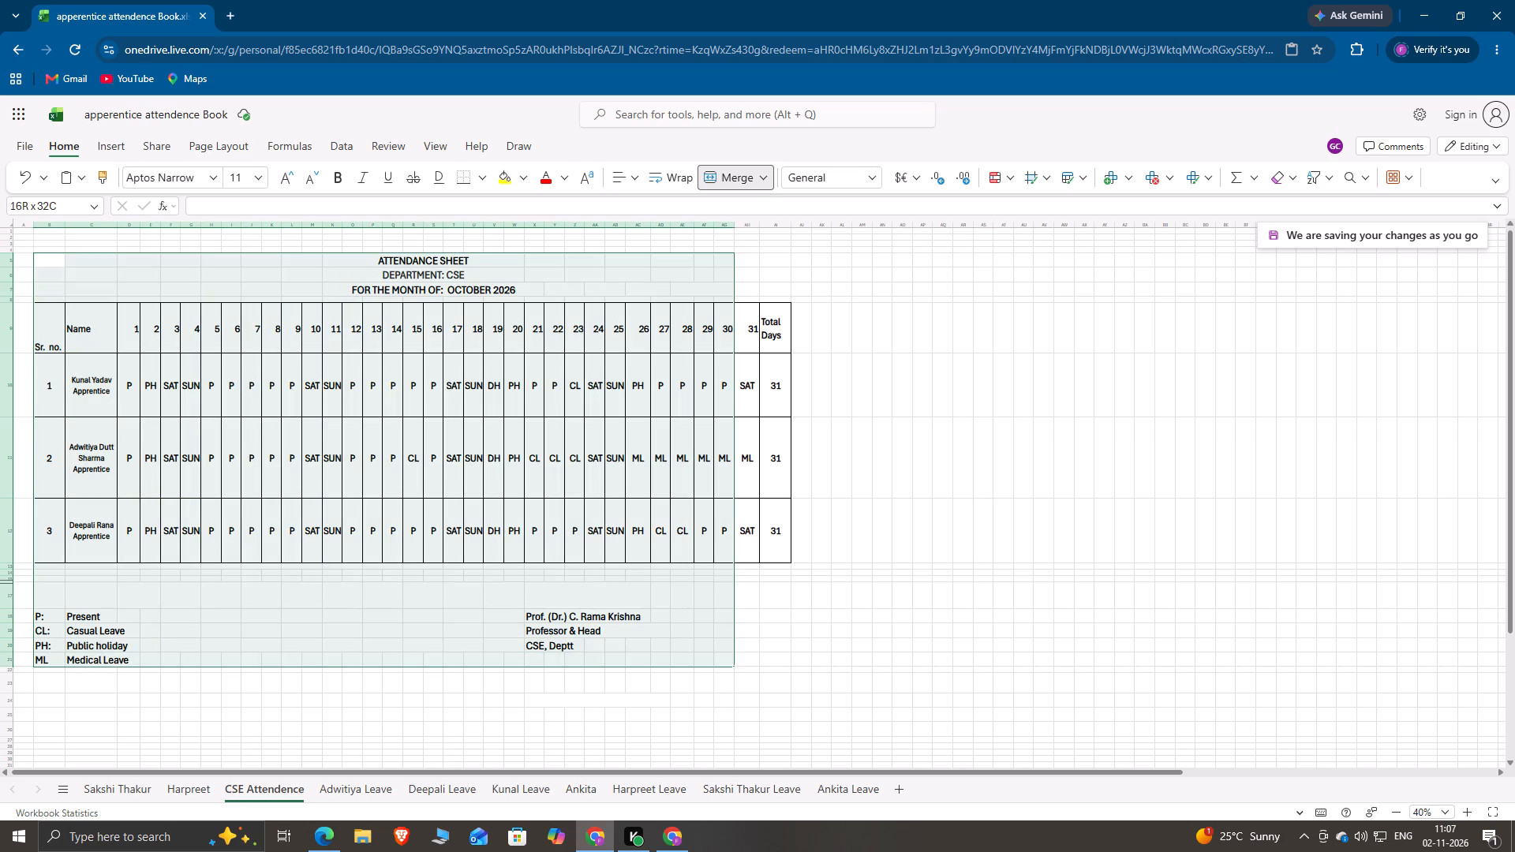
left_click_drag(568, 661, 759, 662)
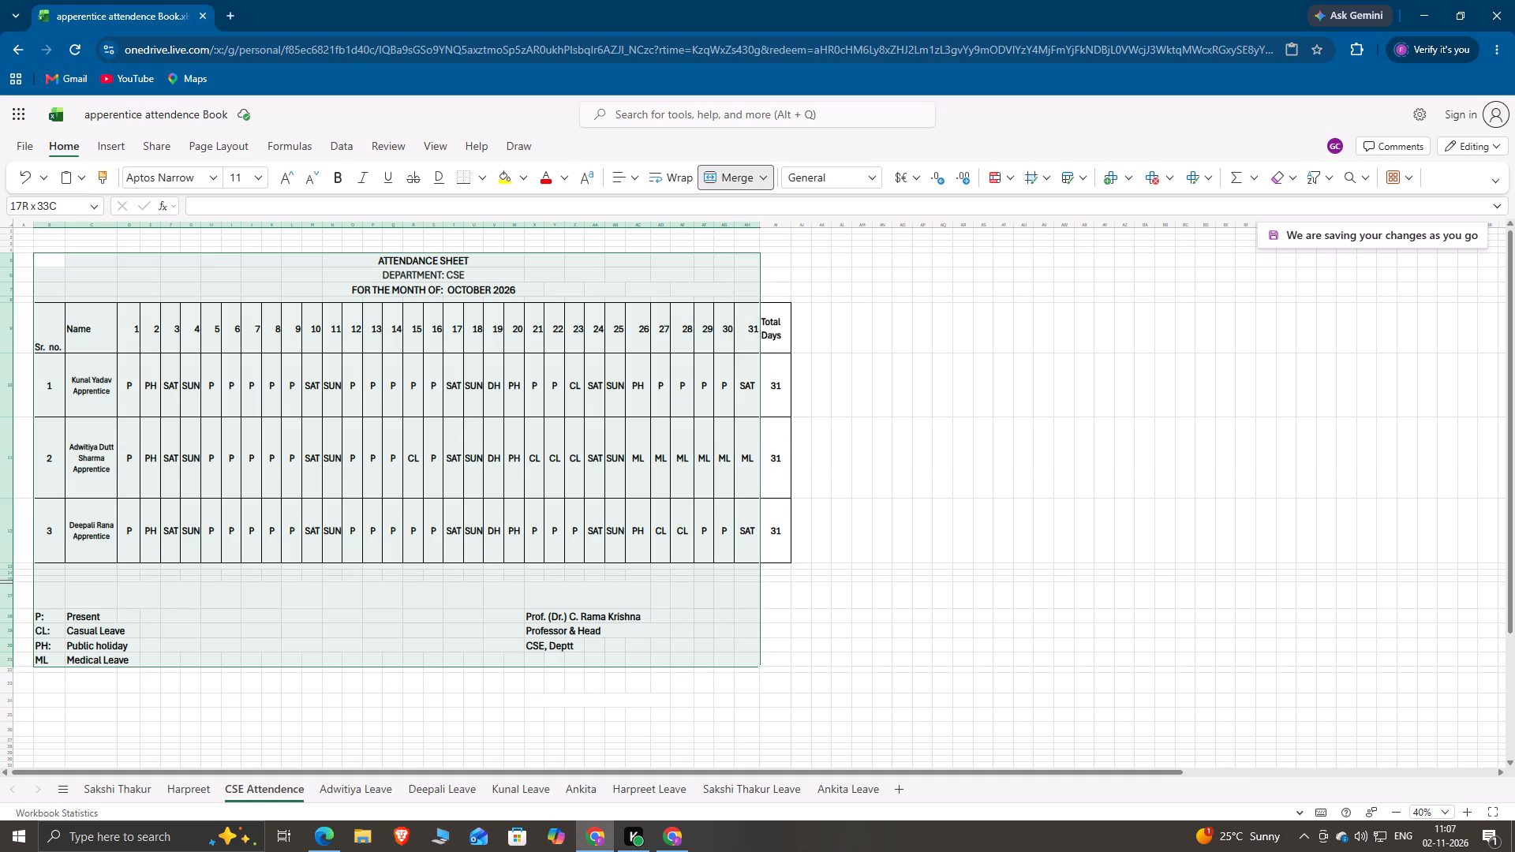
left_click_drag(759, 662, 788, 665)
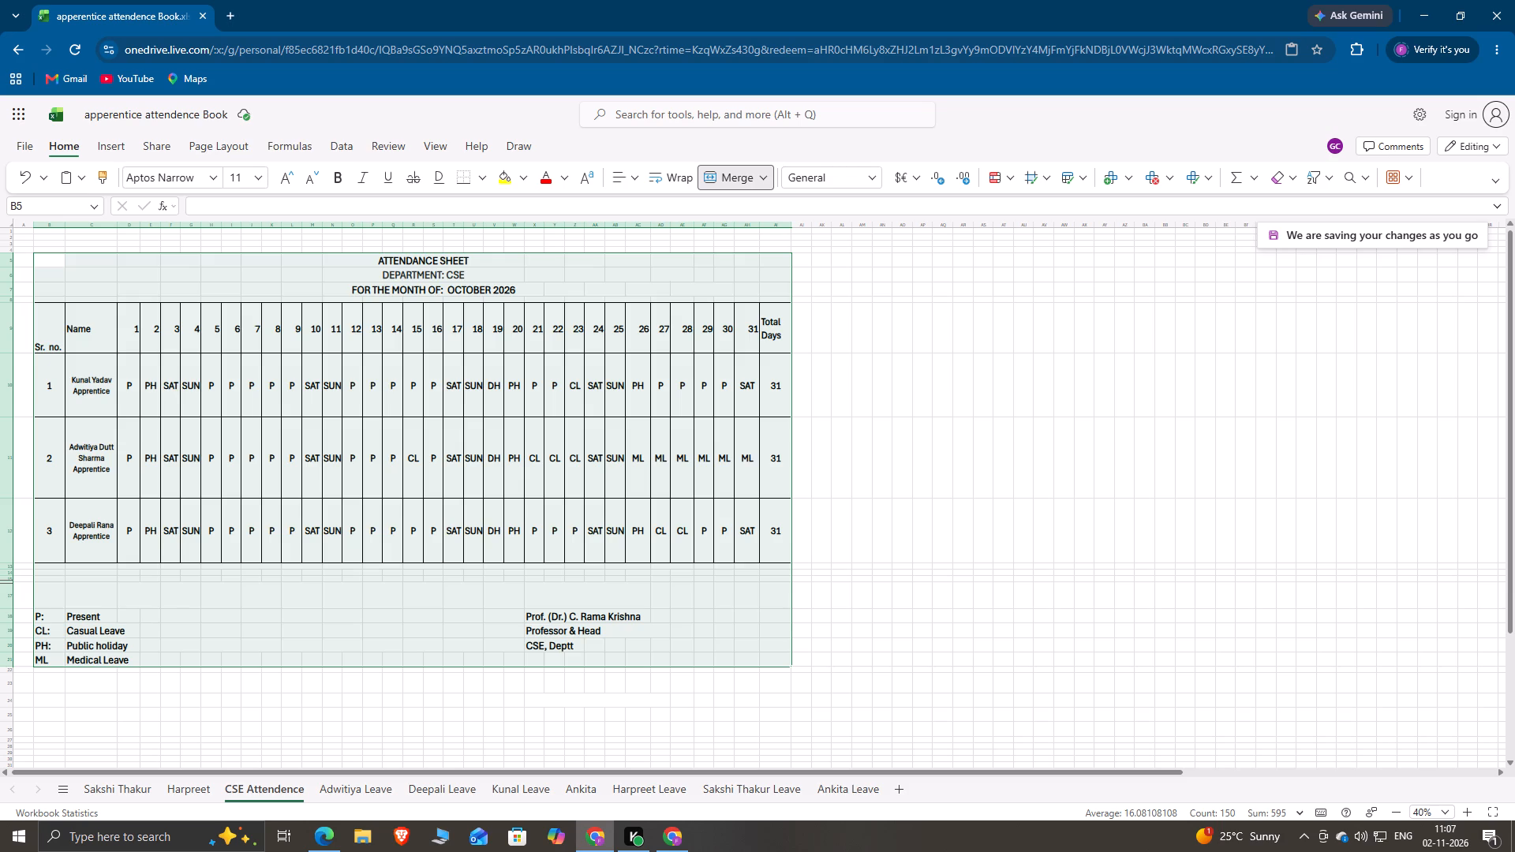
key("ctrl+p")
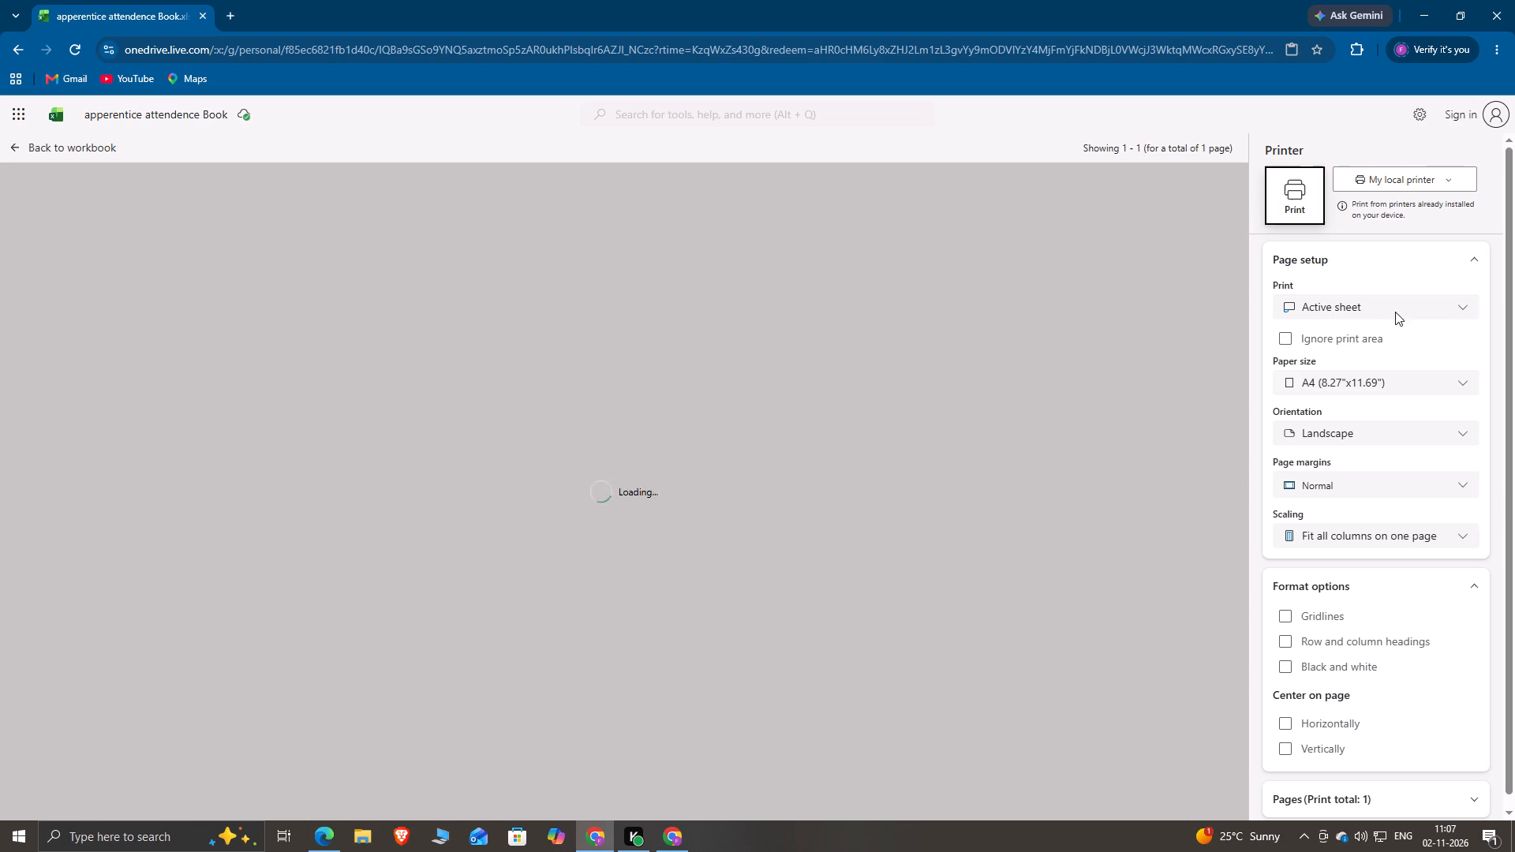
left_click(1401, 307)
left_click(1373, 390)
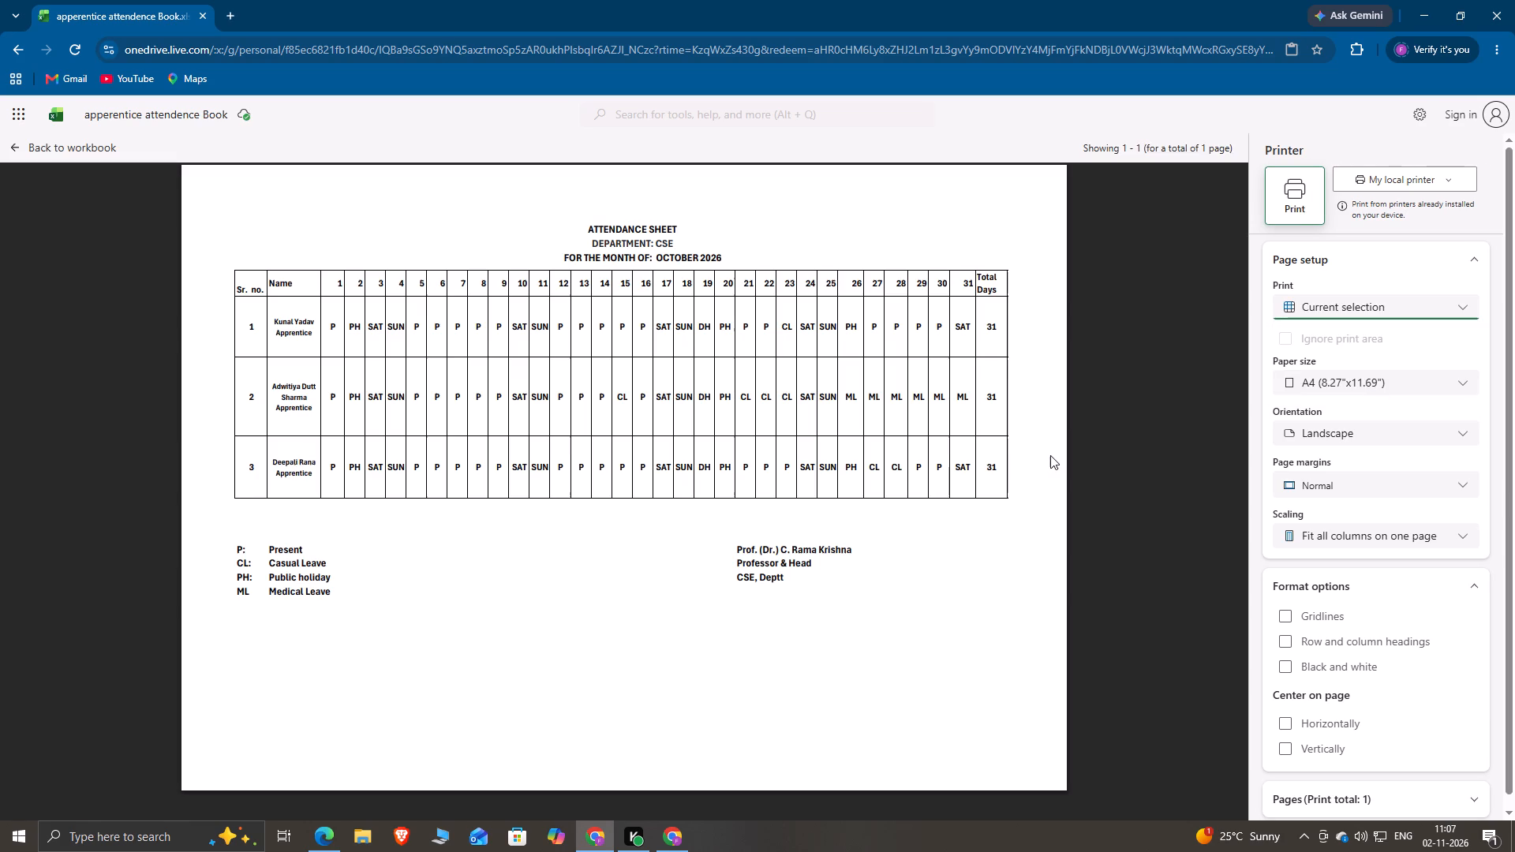
scroll(1050, 455, "up", 1)
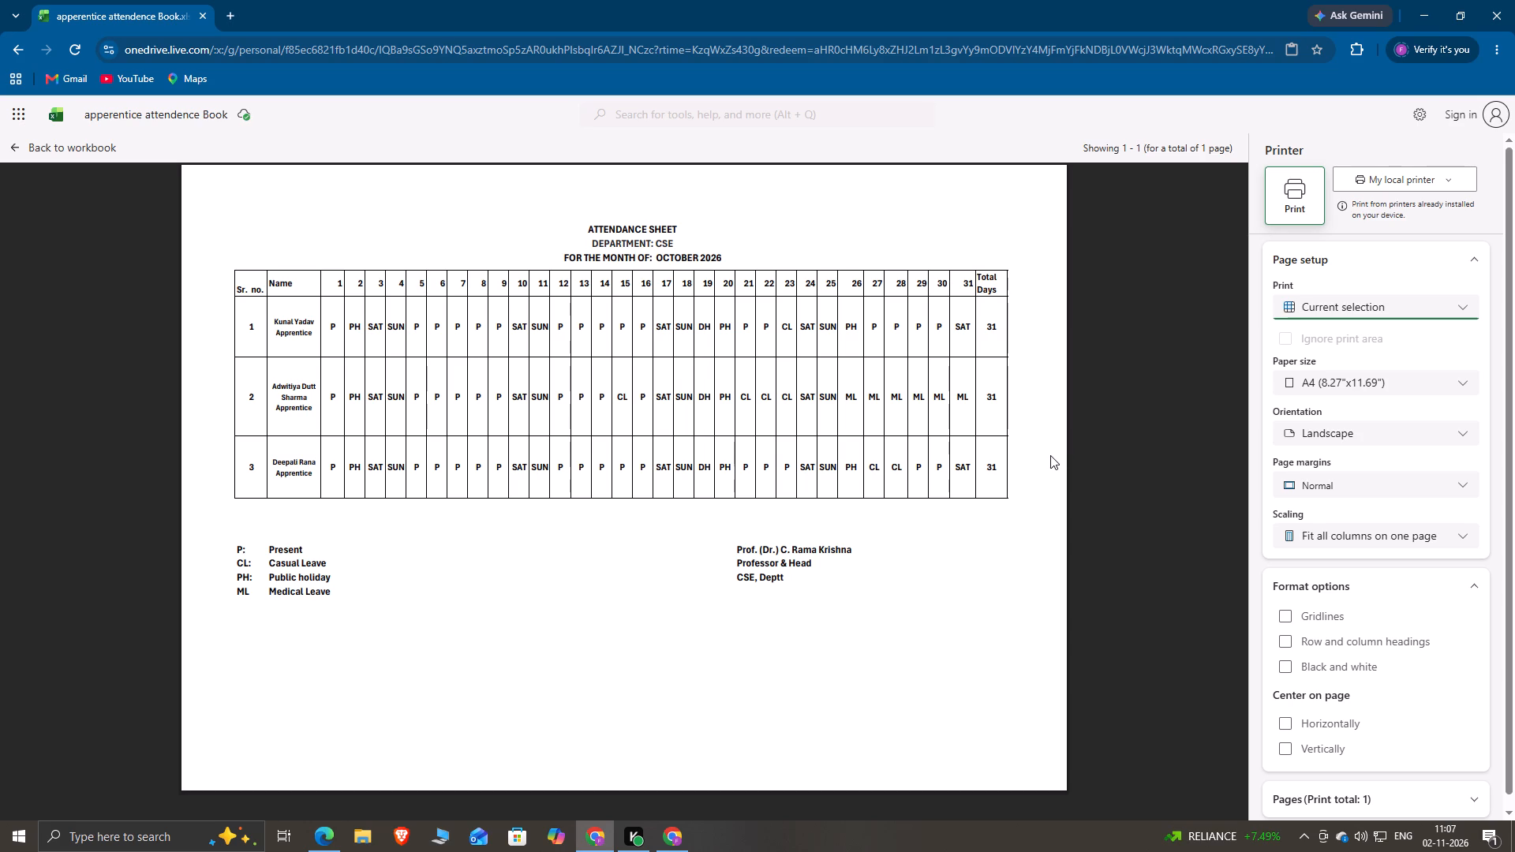
key("Return")
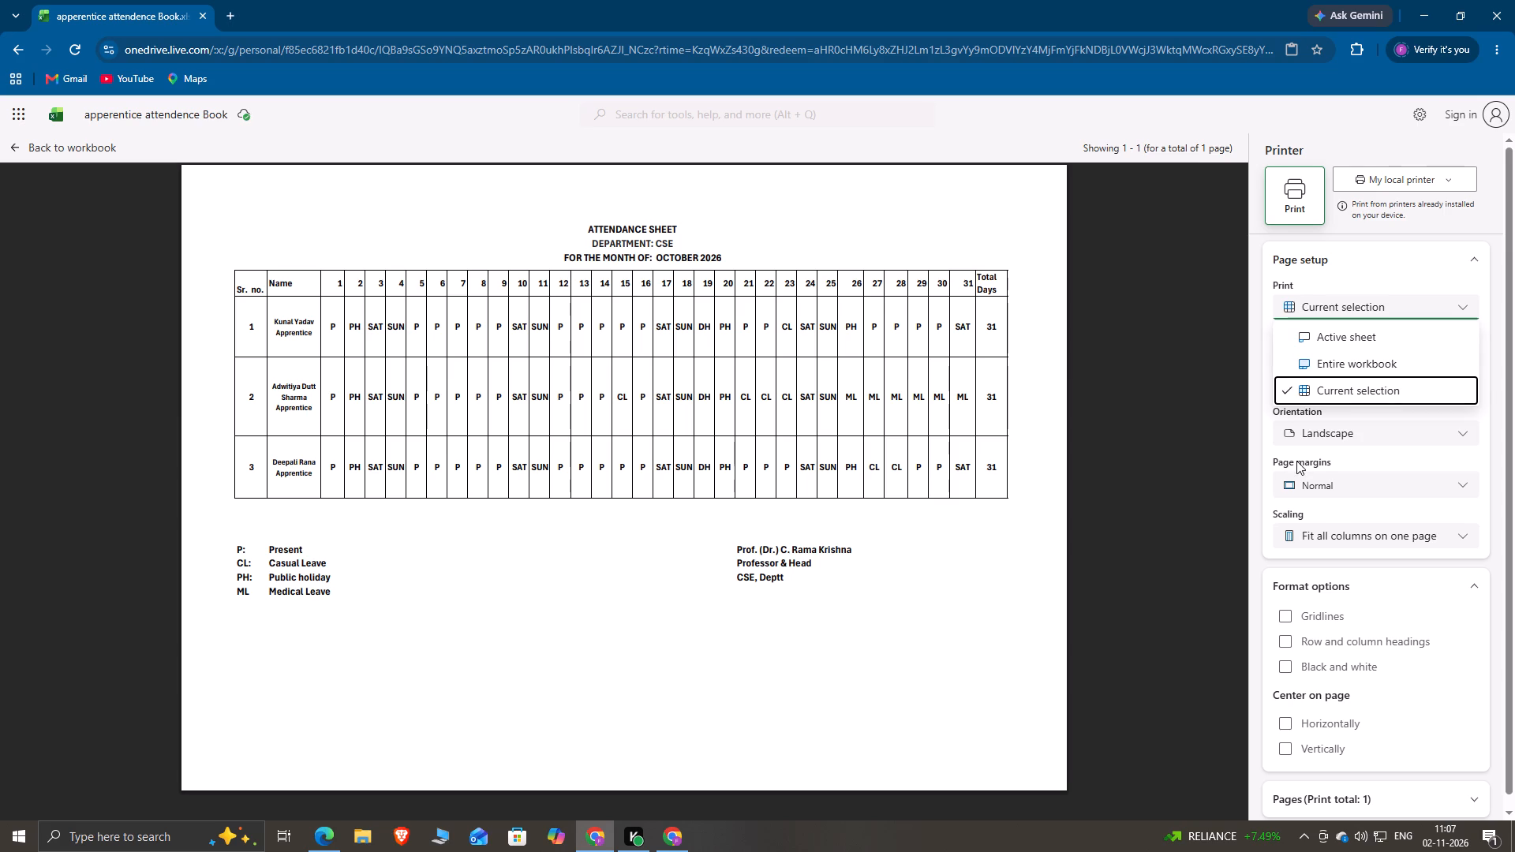
scroll(1296, 461, "down", 10)
left_click(1326, 373)
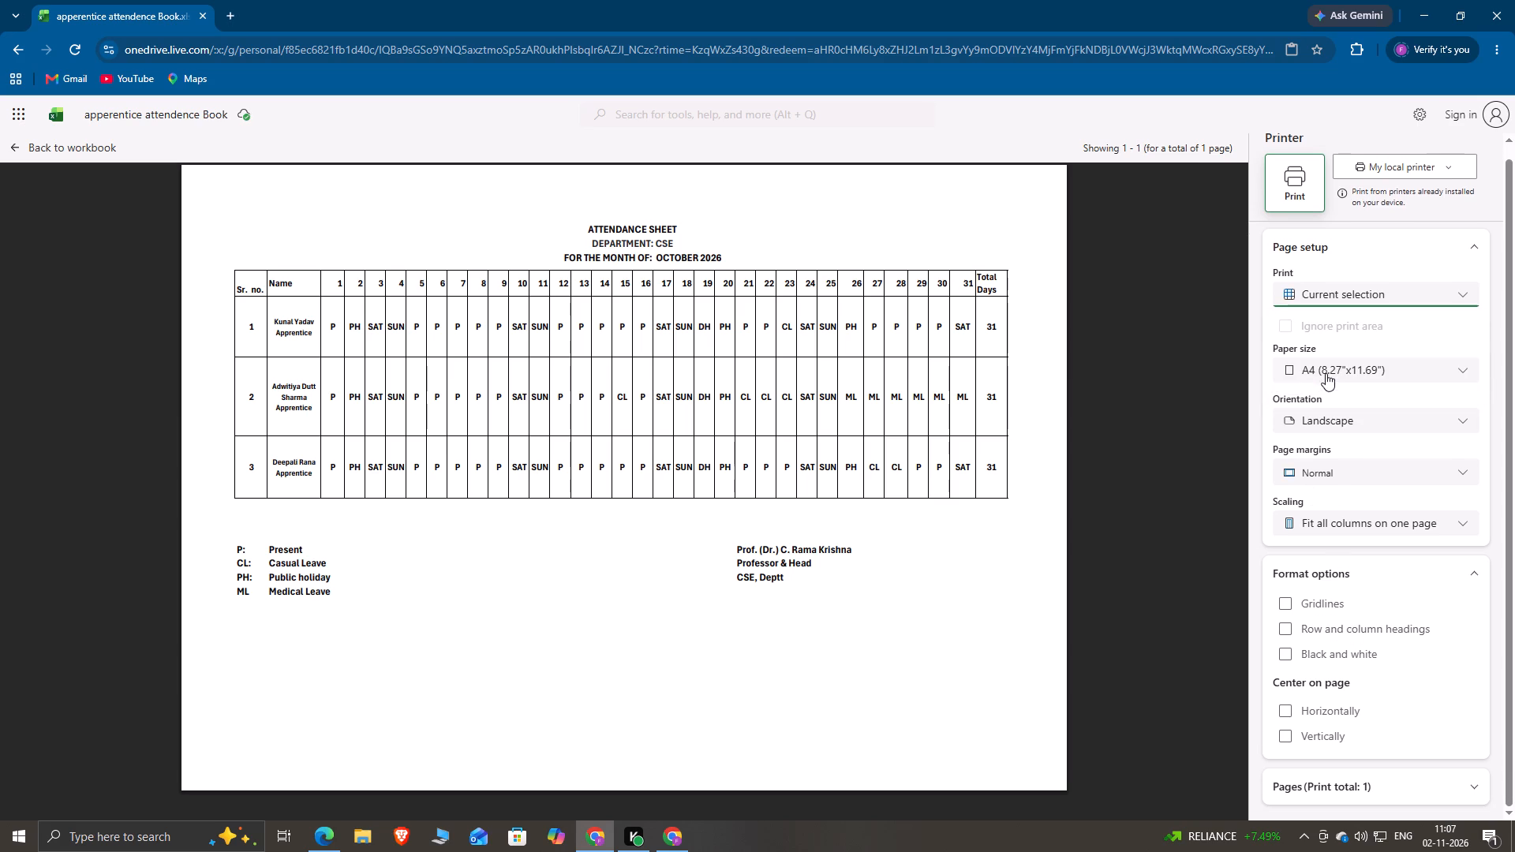
scroll(1330, 433, "up", 3)
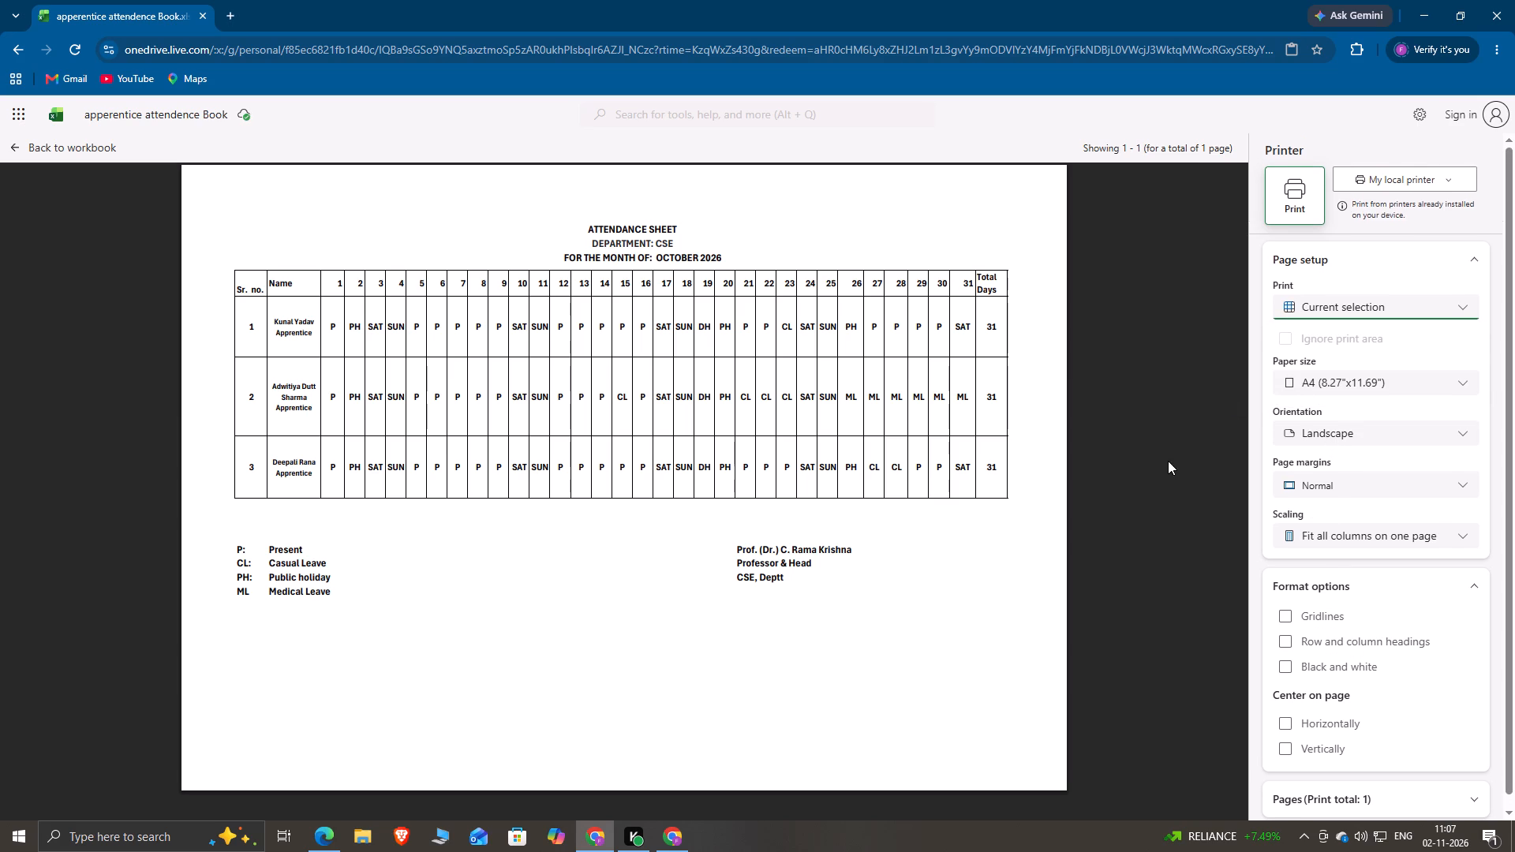
Print the attendance selection on the HP LaserJet P2055dn printer with A4 paper size.
left_click(1301, 202)
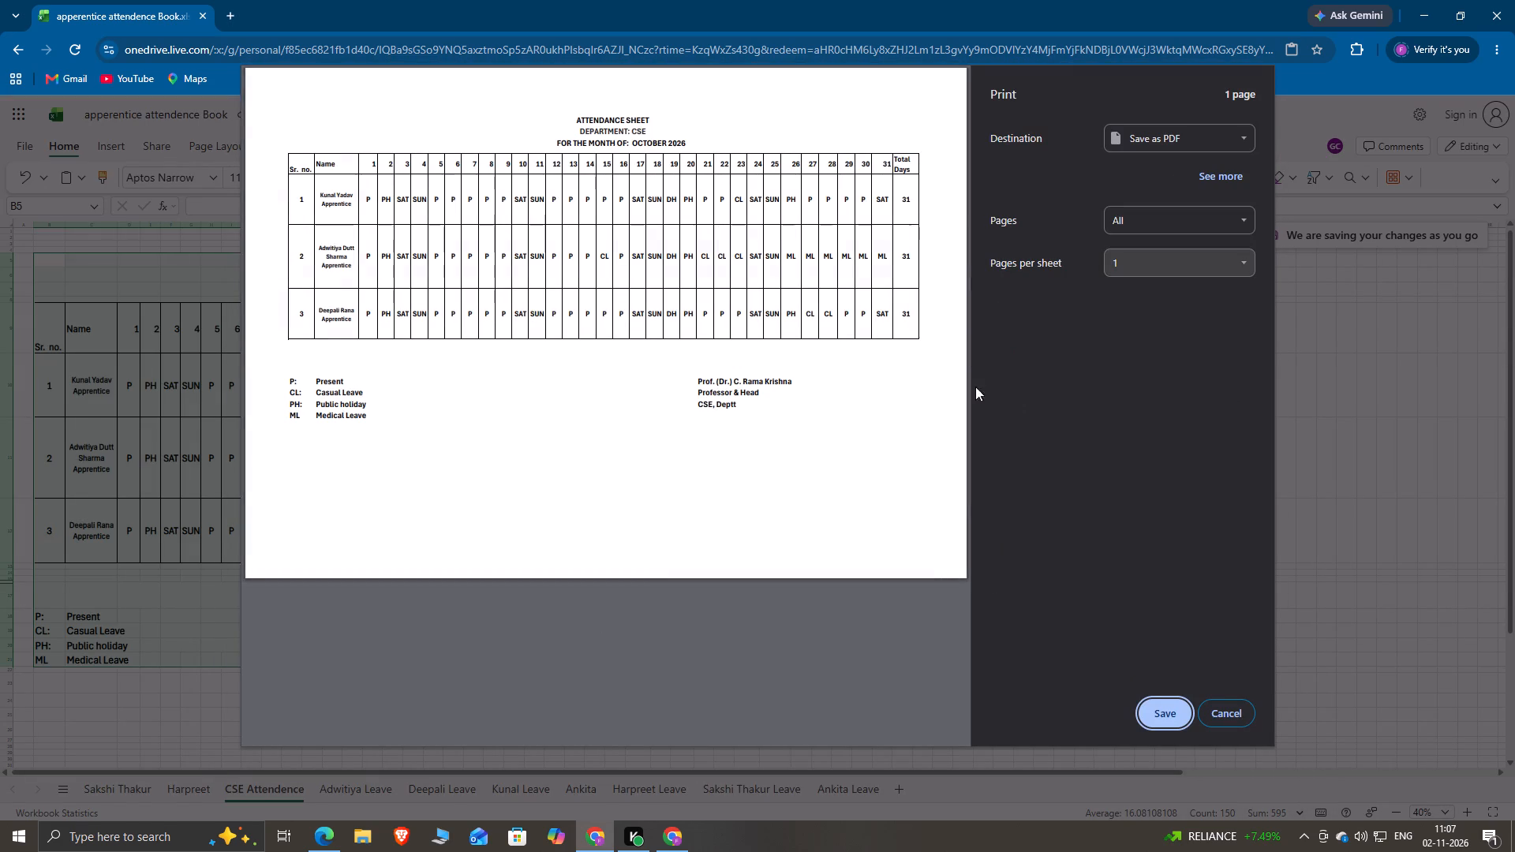
scroll(937, 377, "up", 2)
left_click(1178, 131)
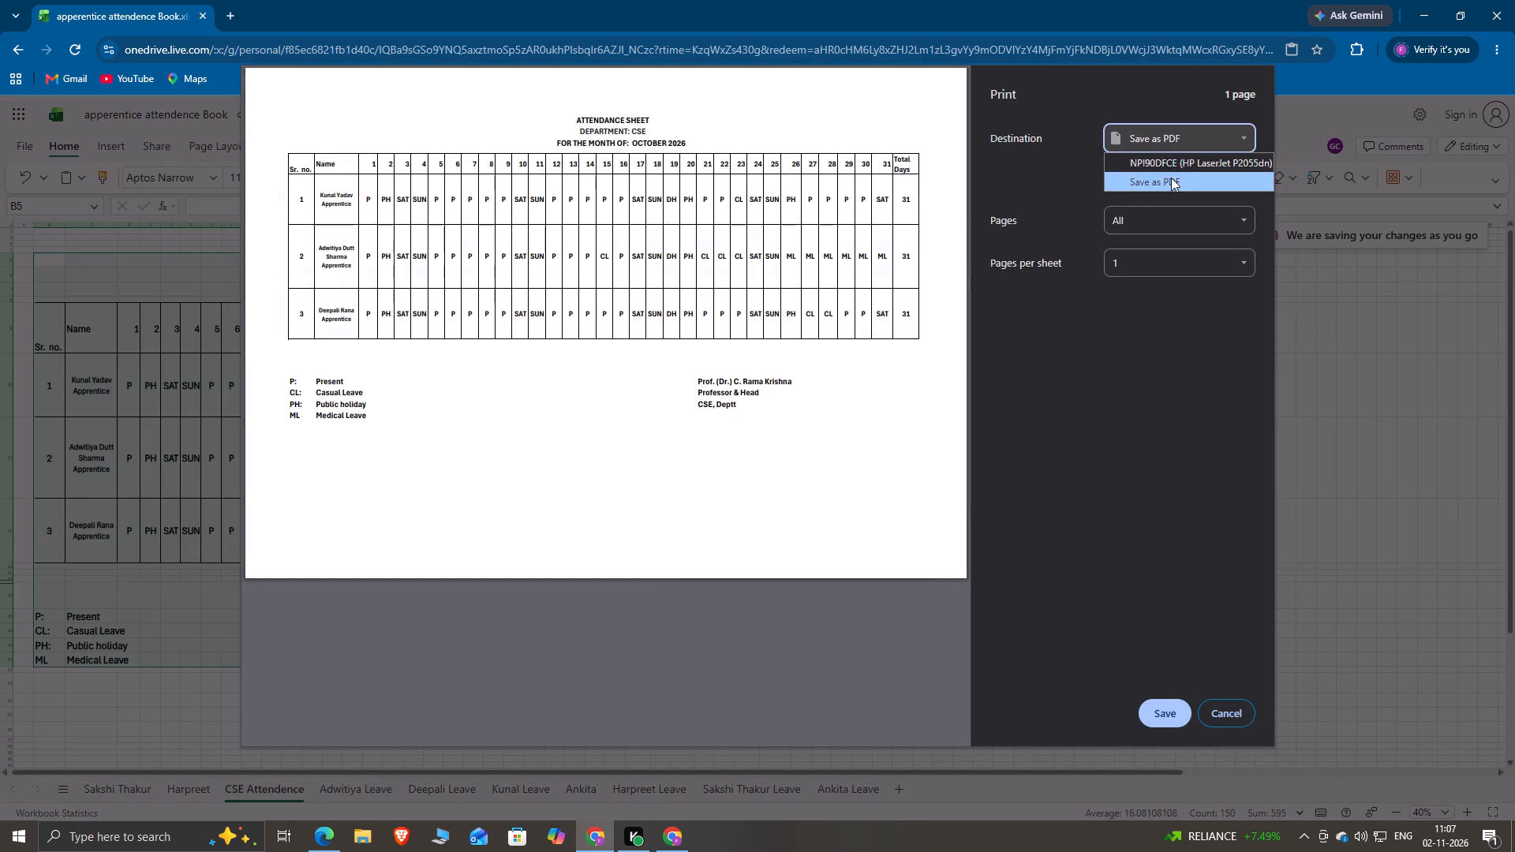
left_click(1170, 165)
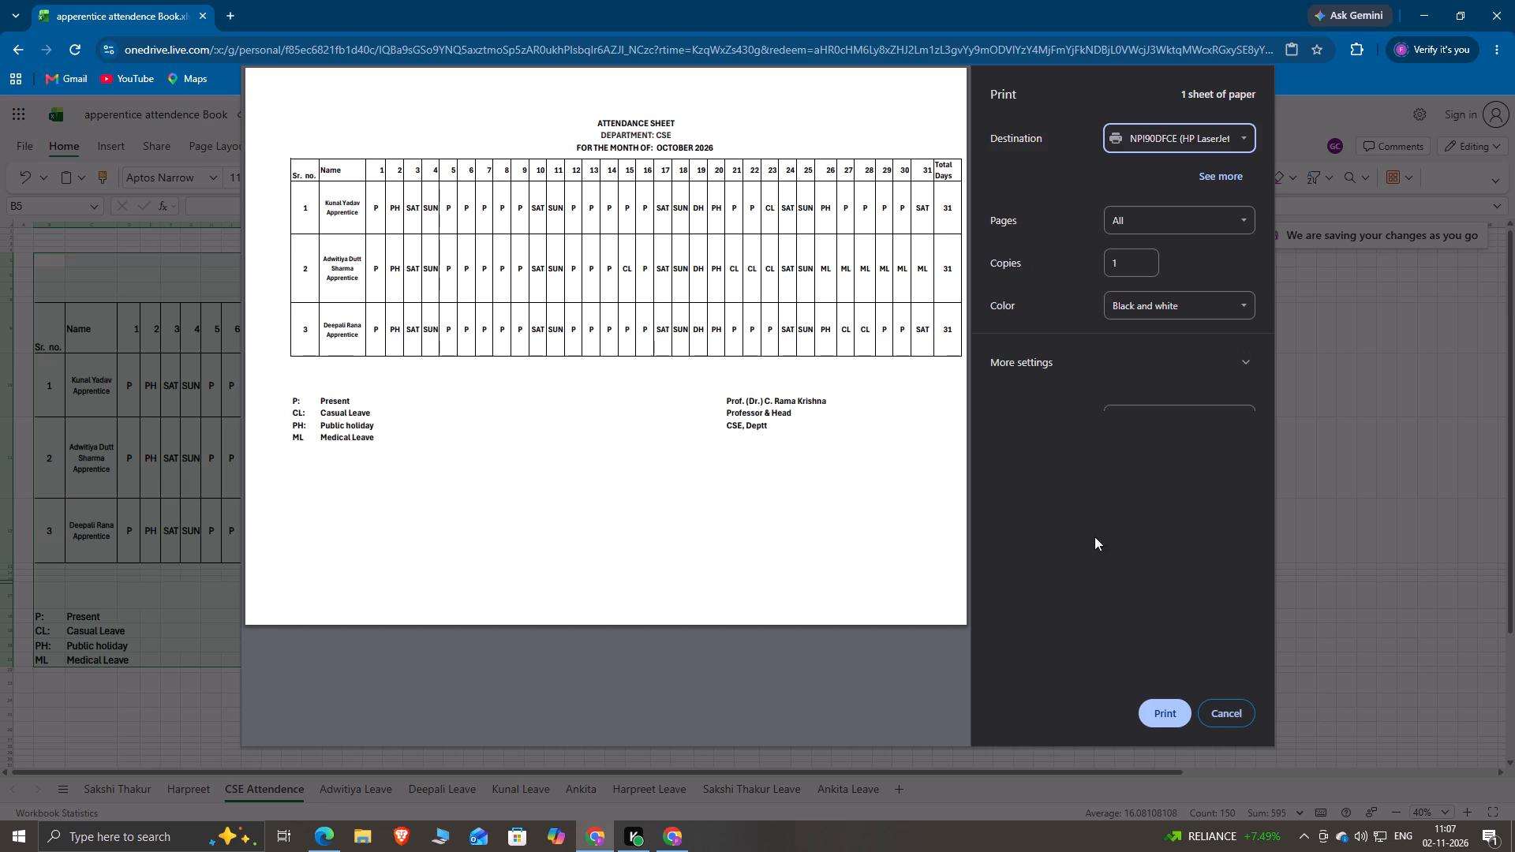
scroll(734, 456, "up", 1)
scroll(734, 456, "down", 2)
scroll(734, 456, "up", 3)
left_click_drag(726, 458, 600, 458)
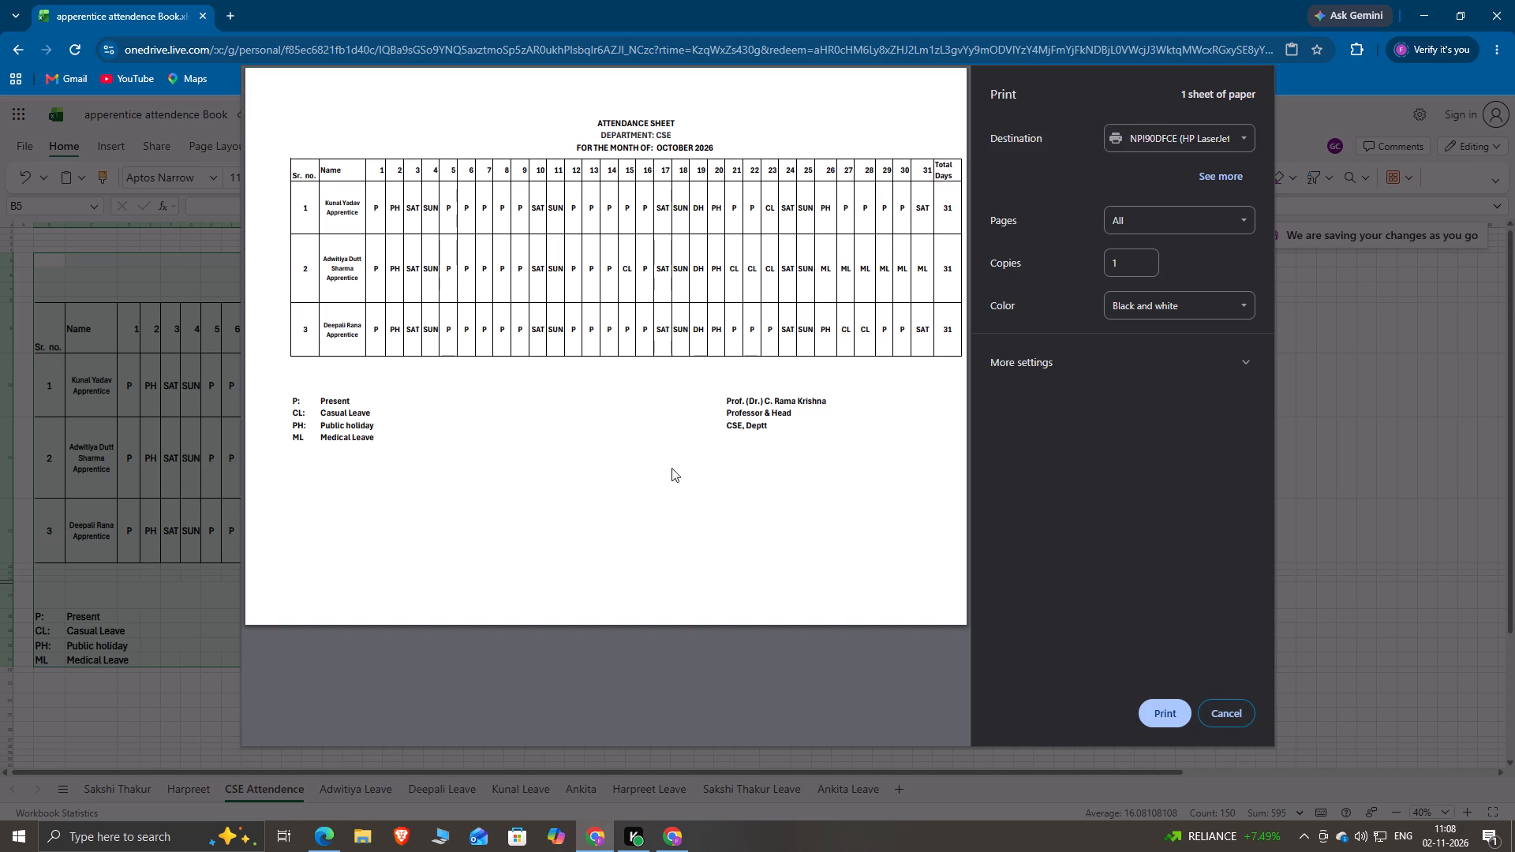
left_click(1072, 476)
left_click(1096, 360)
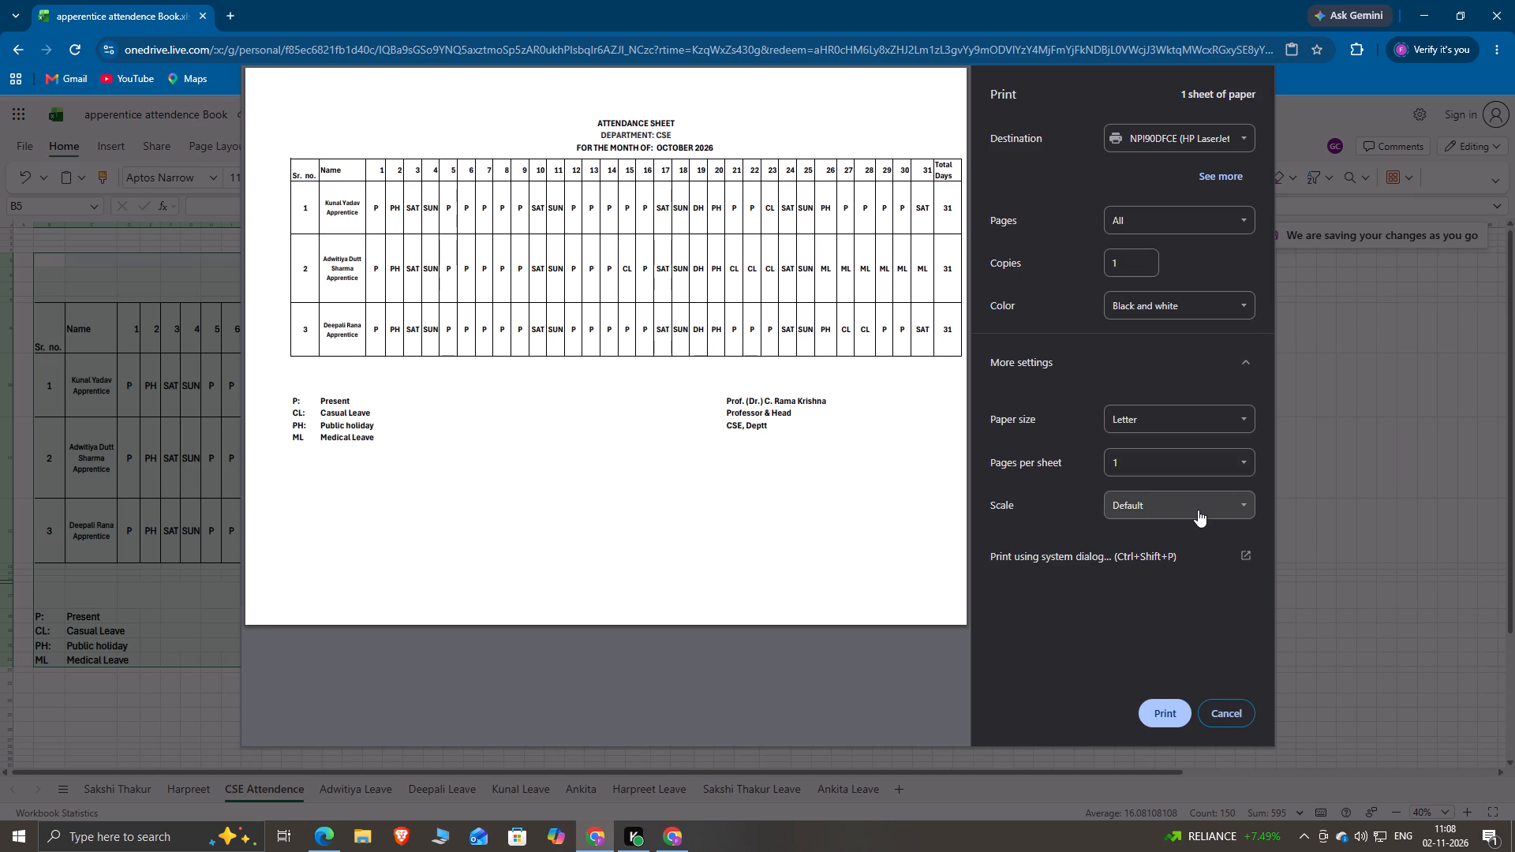
left_click(1236, 424)
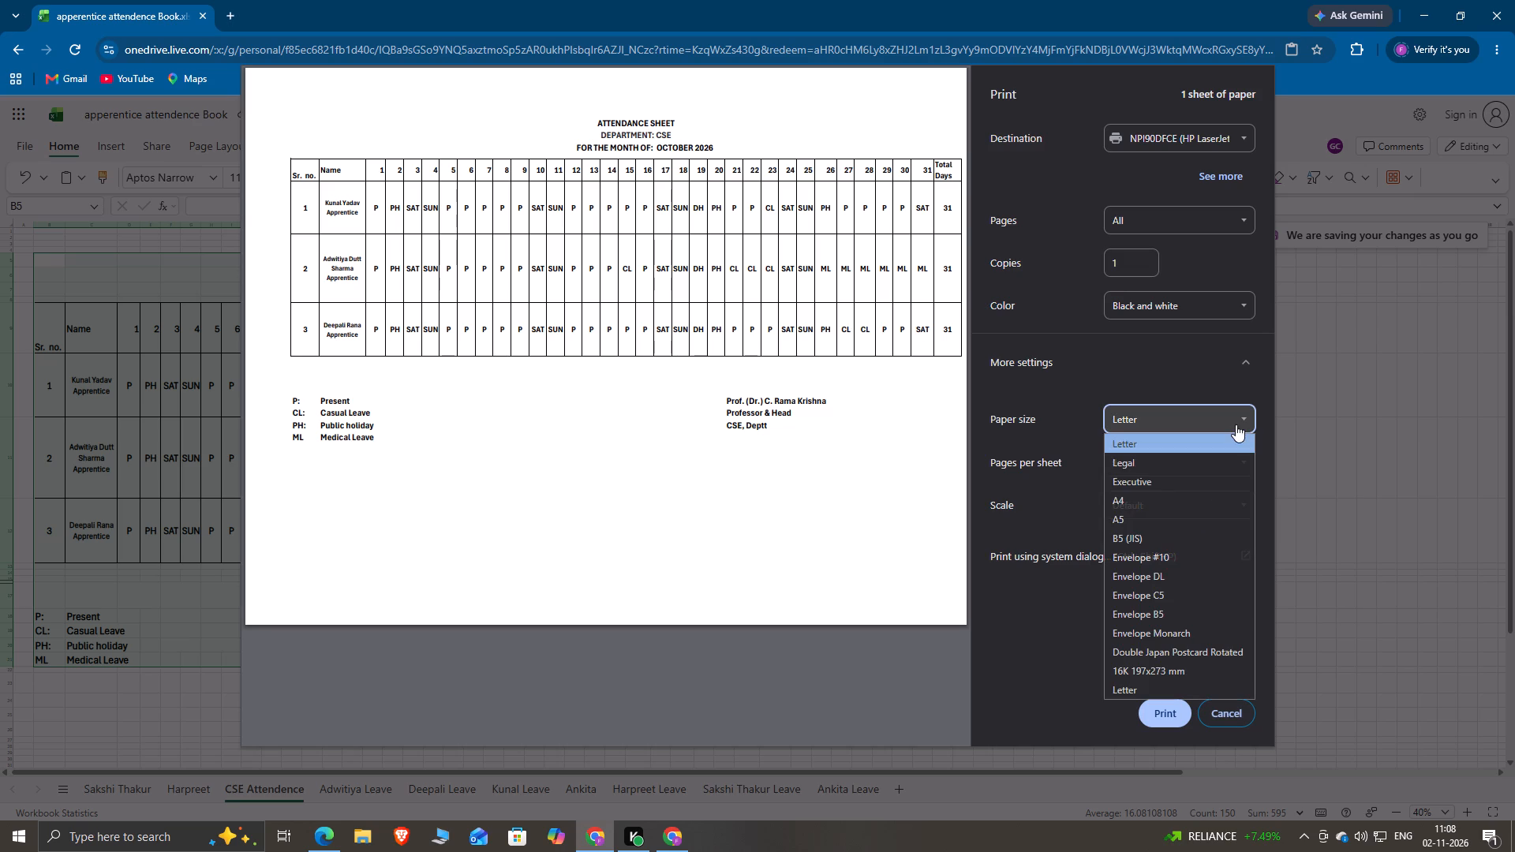
left_click(1169, 503)
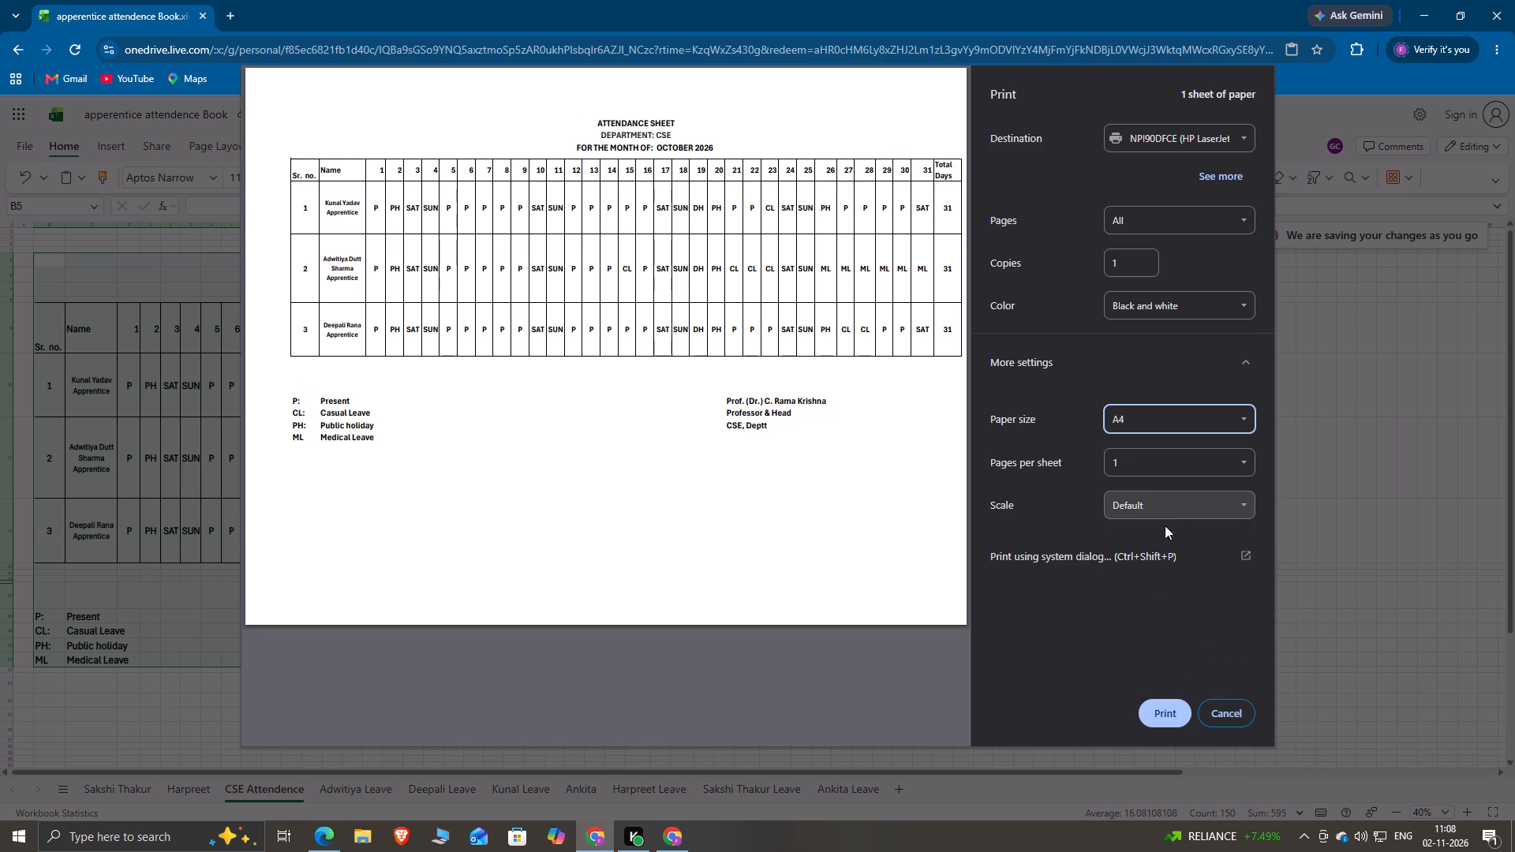
left_click(1143, 603)
left_click(1159, 709)
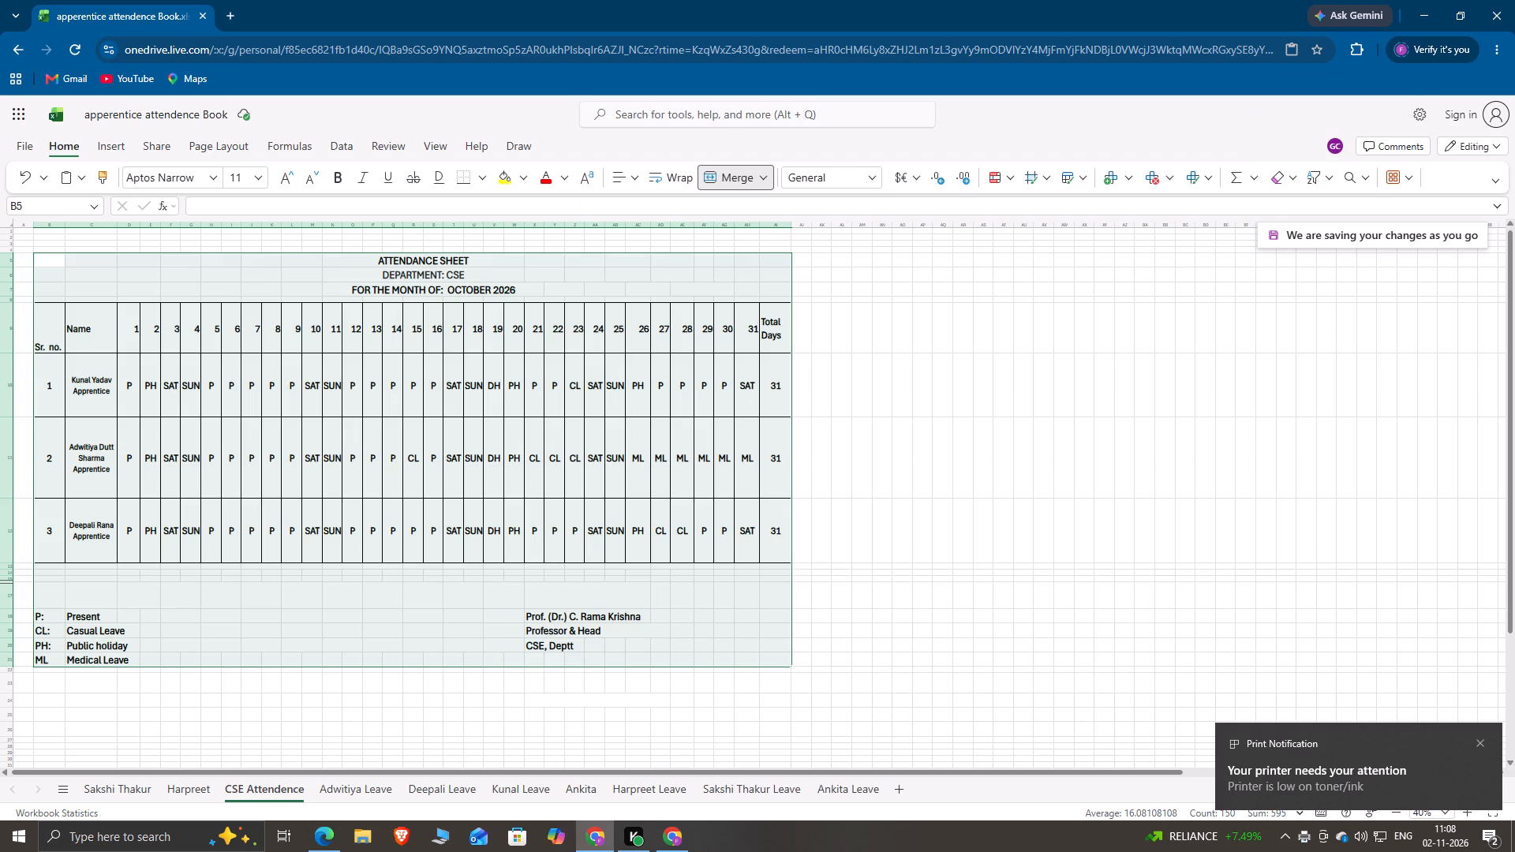
left_click(877, 697)
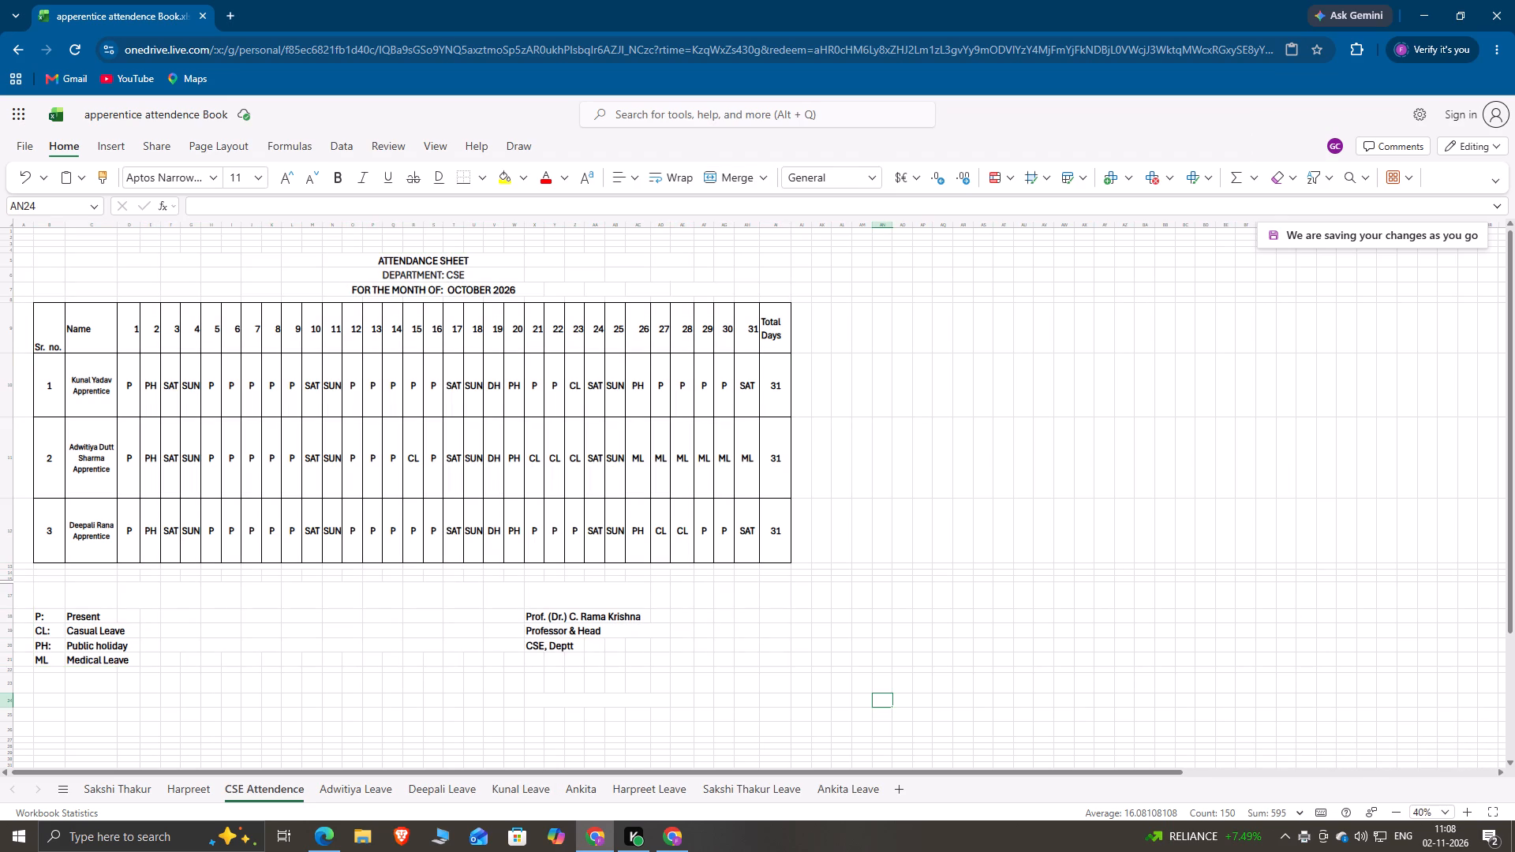
Print the letter on the Adwitiya Leave sheet, from the To line through the signature block, as an A4 portrait selection on the HP LaserJet.
left_click(354, 796)
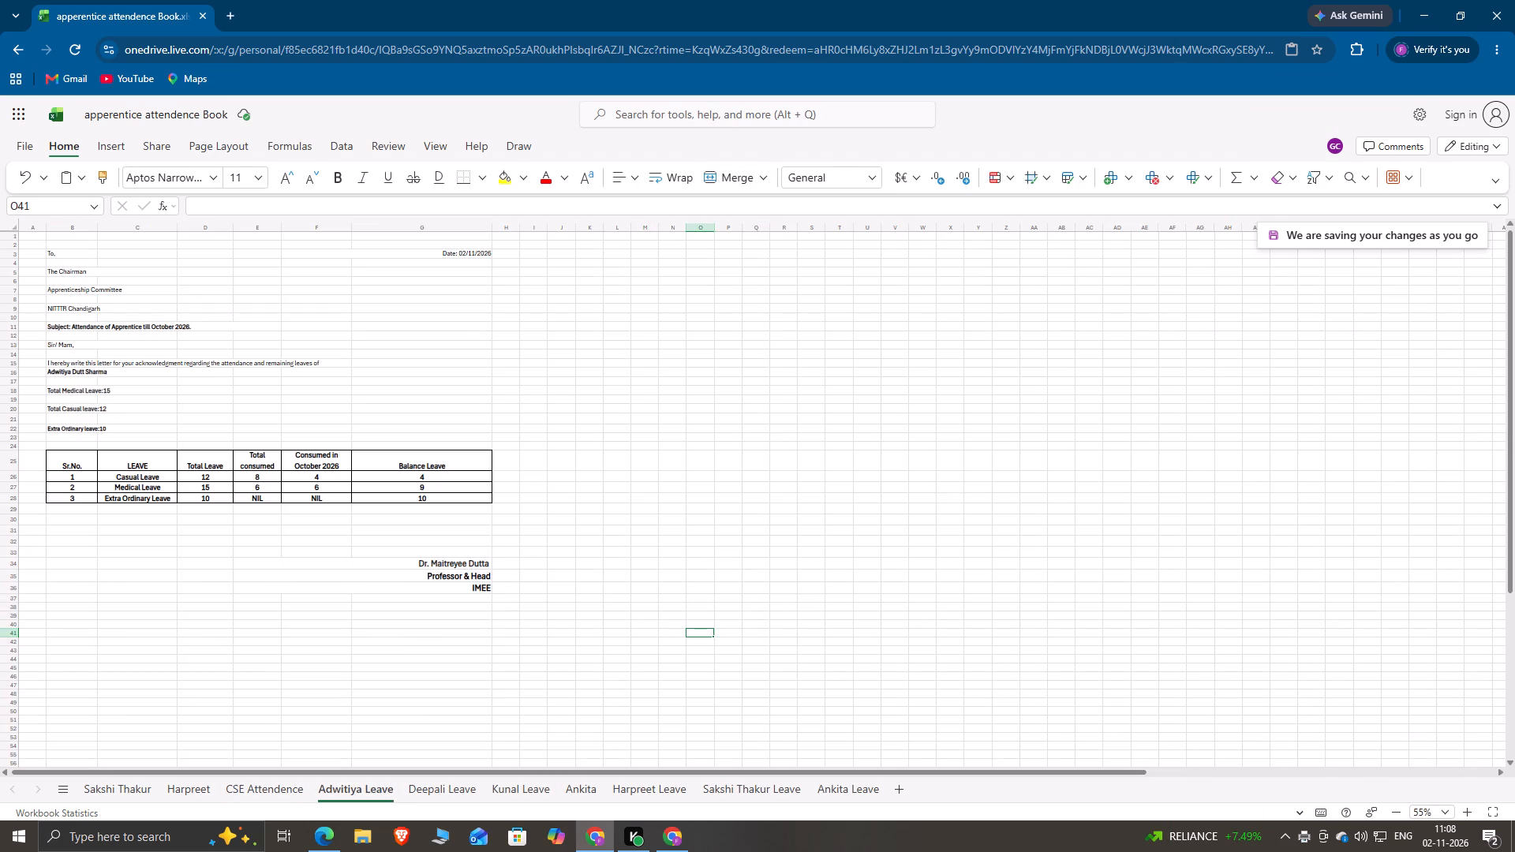
left_click_drag(61, 252, 174, 375)
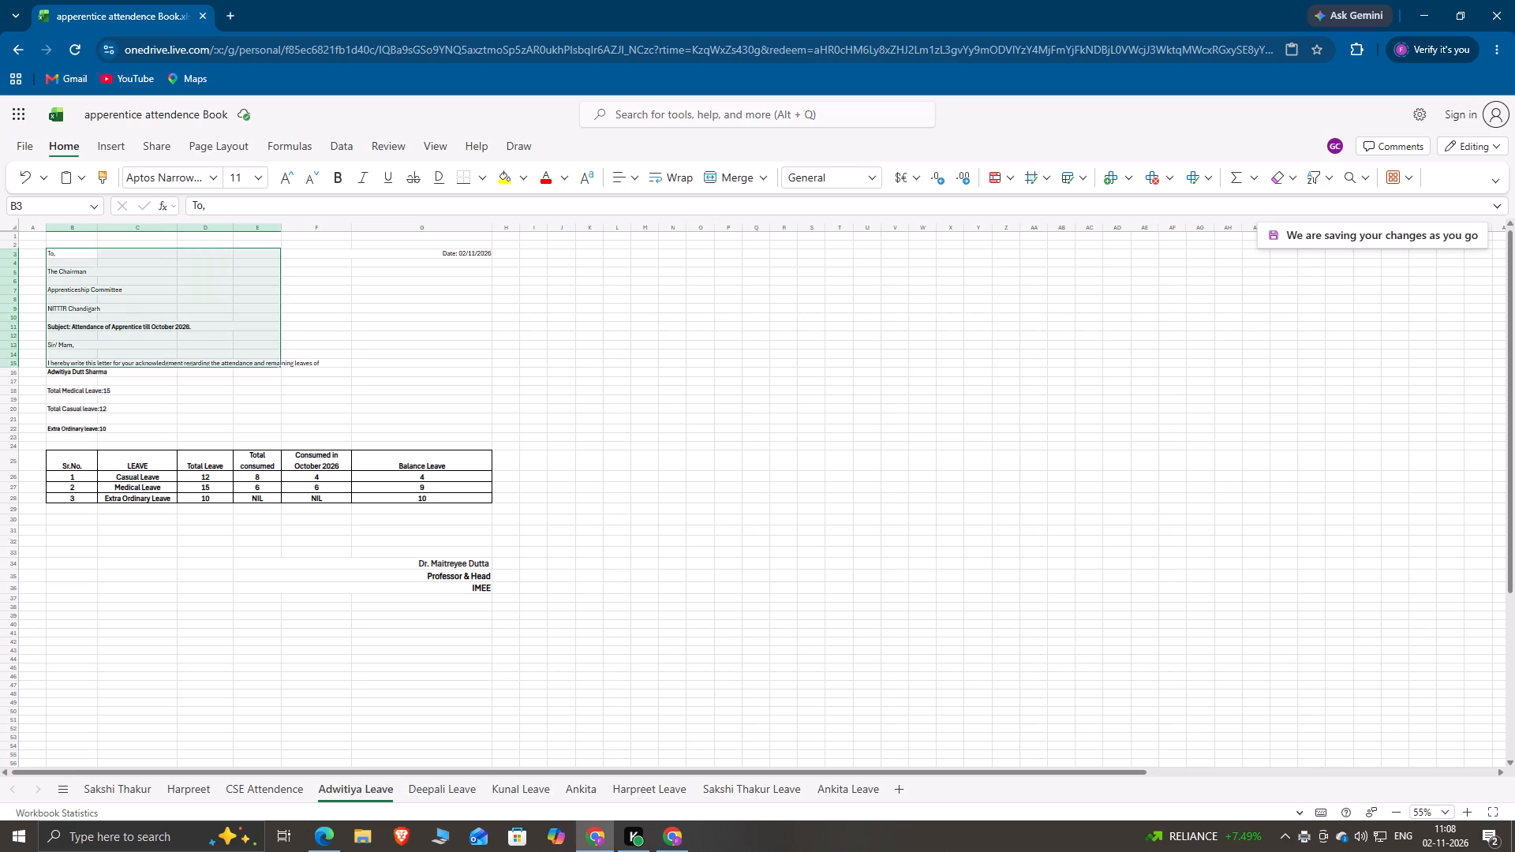
left_click_drag(174, 375, 331, 595)
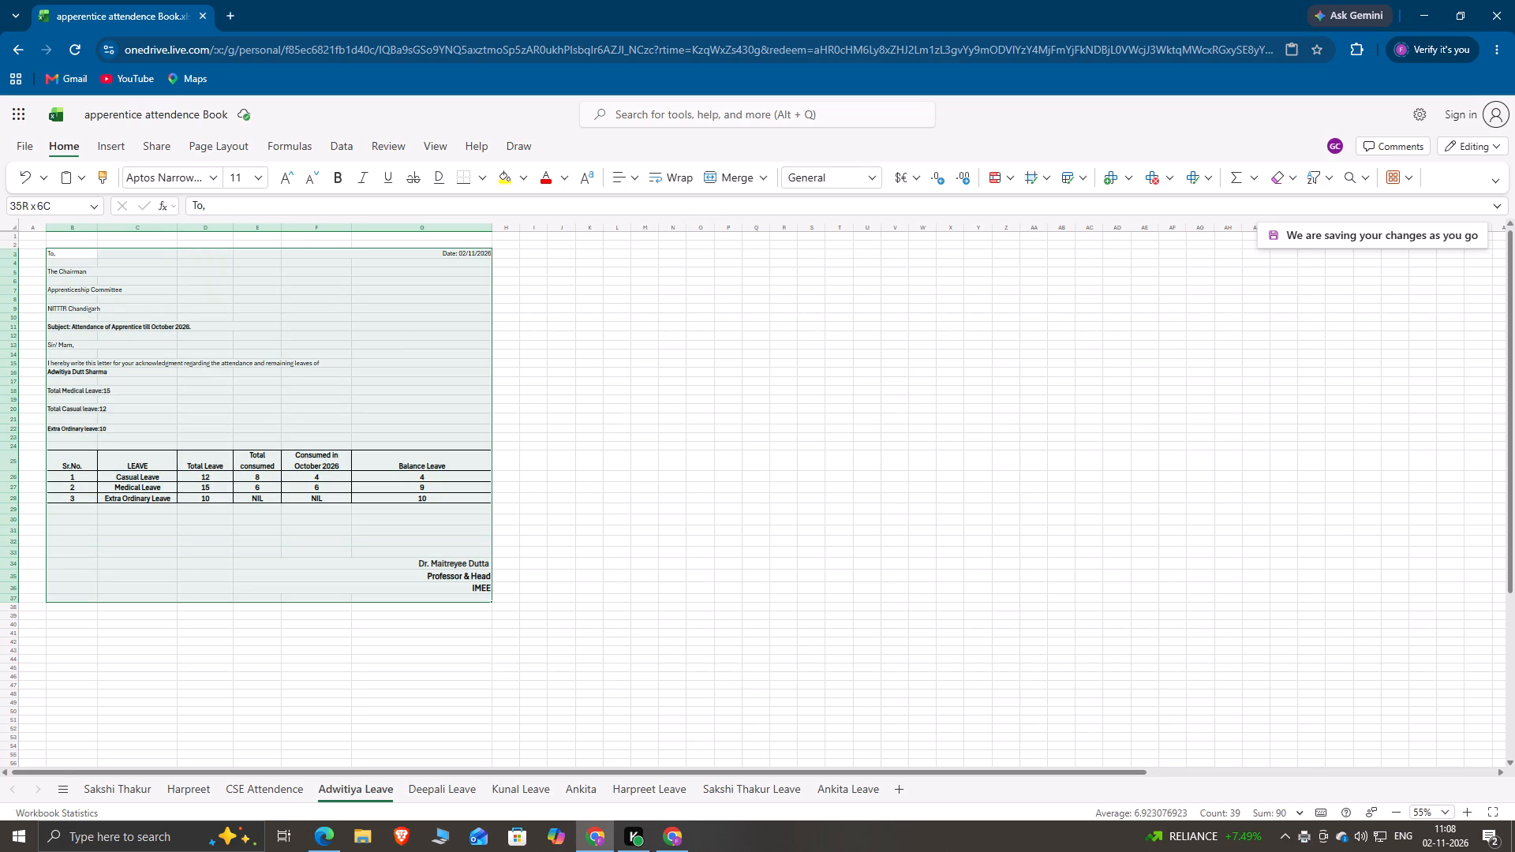
left_click_drag(331, 595, 331, 591)
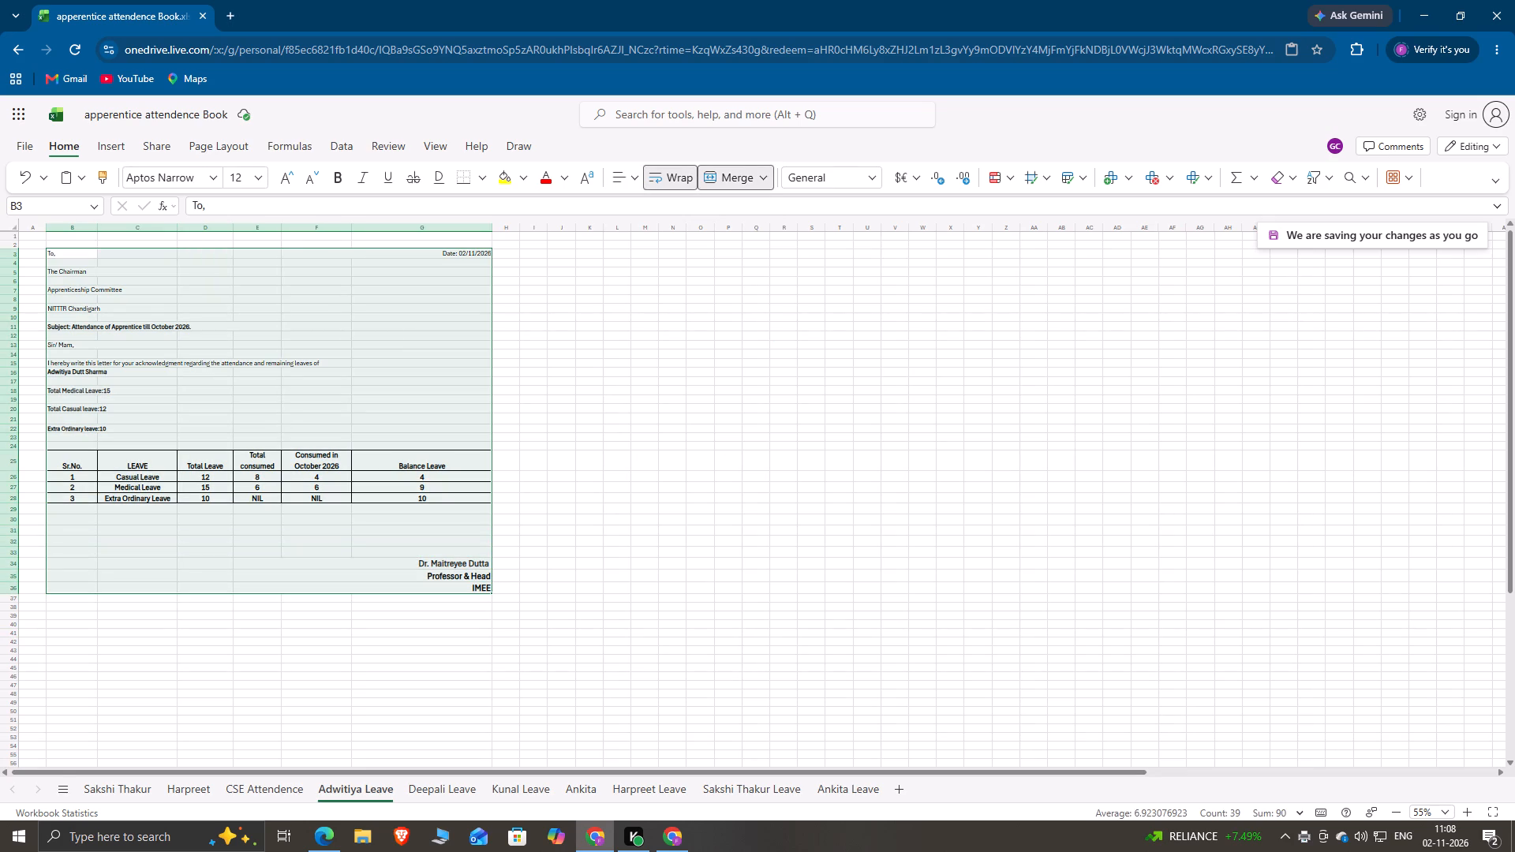
key("ctrl+p")
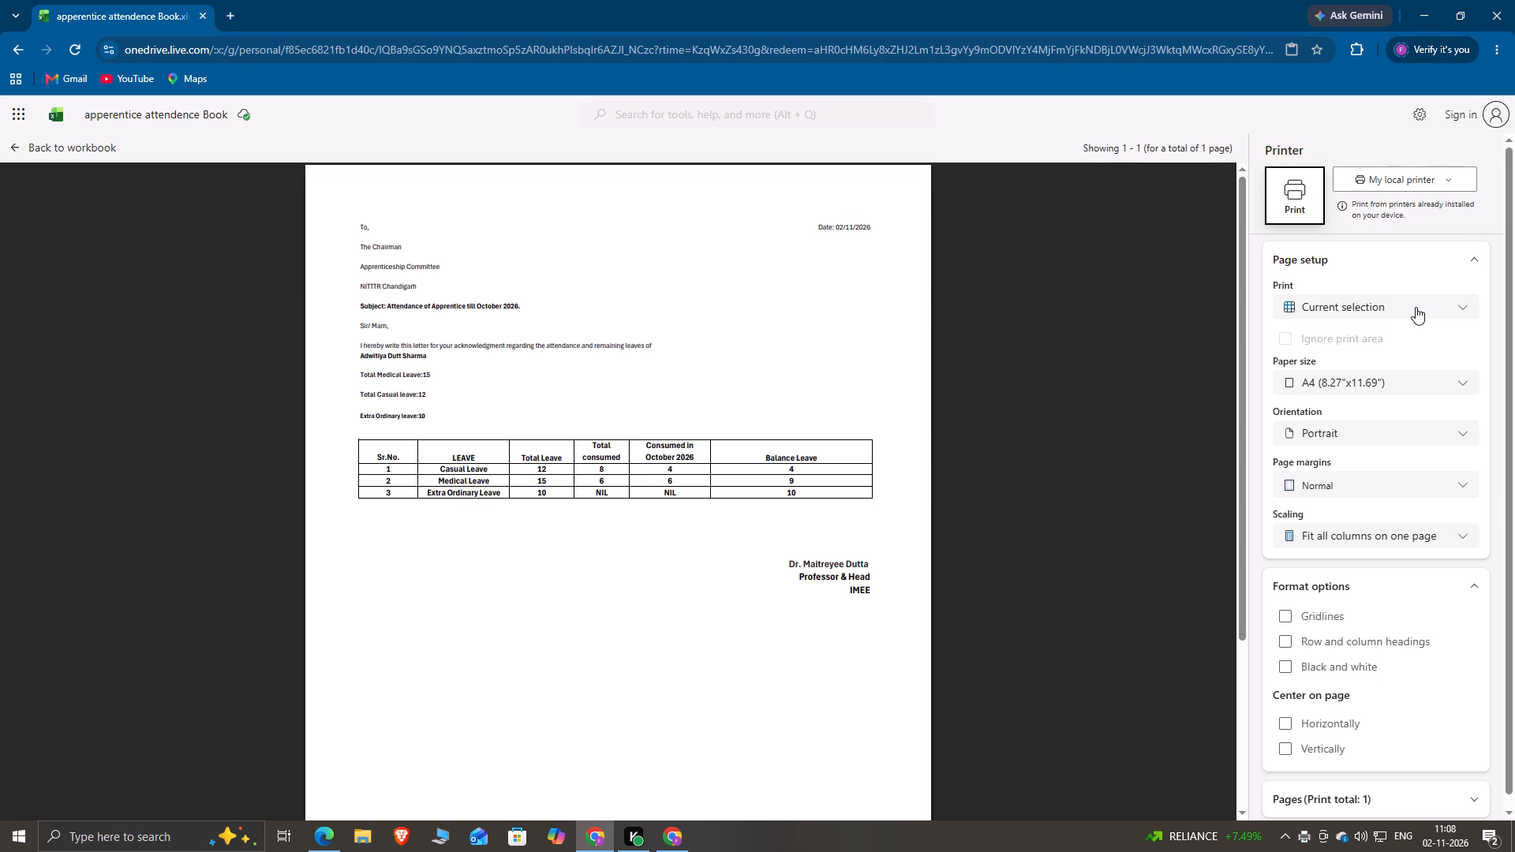
left_click(1415, 432)
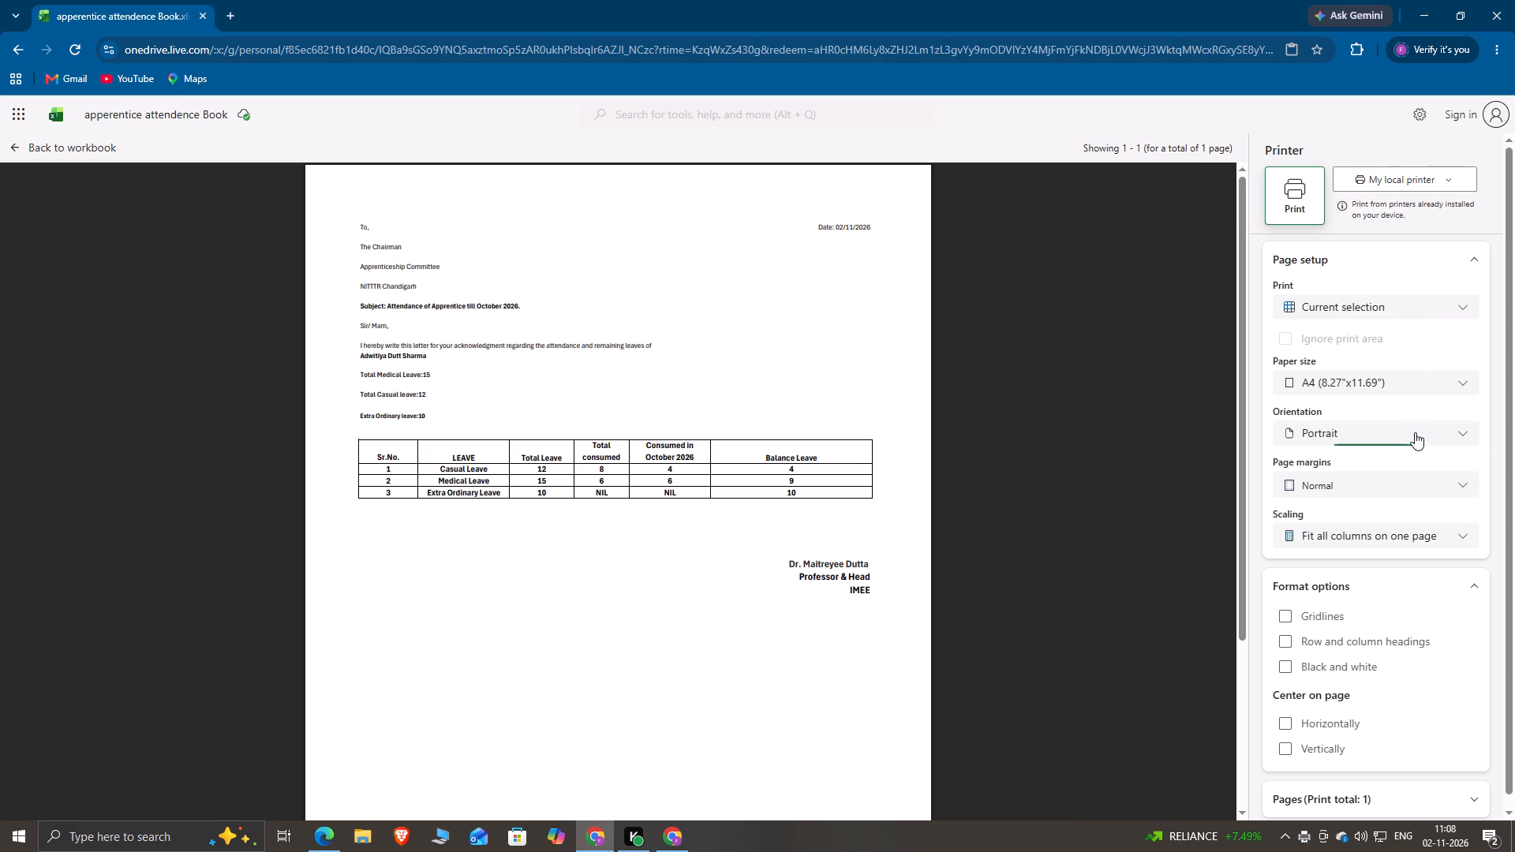
left_click(1415, 432)
left_click(1405, 484)
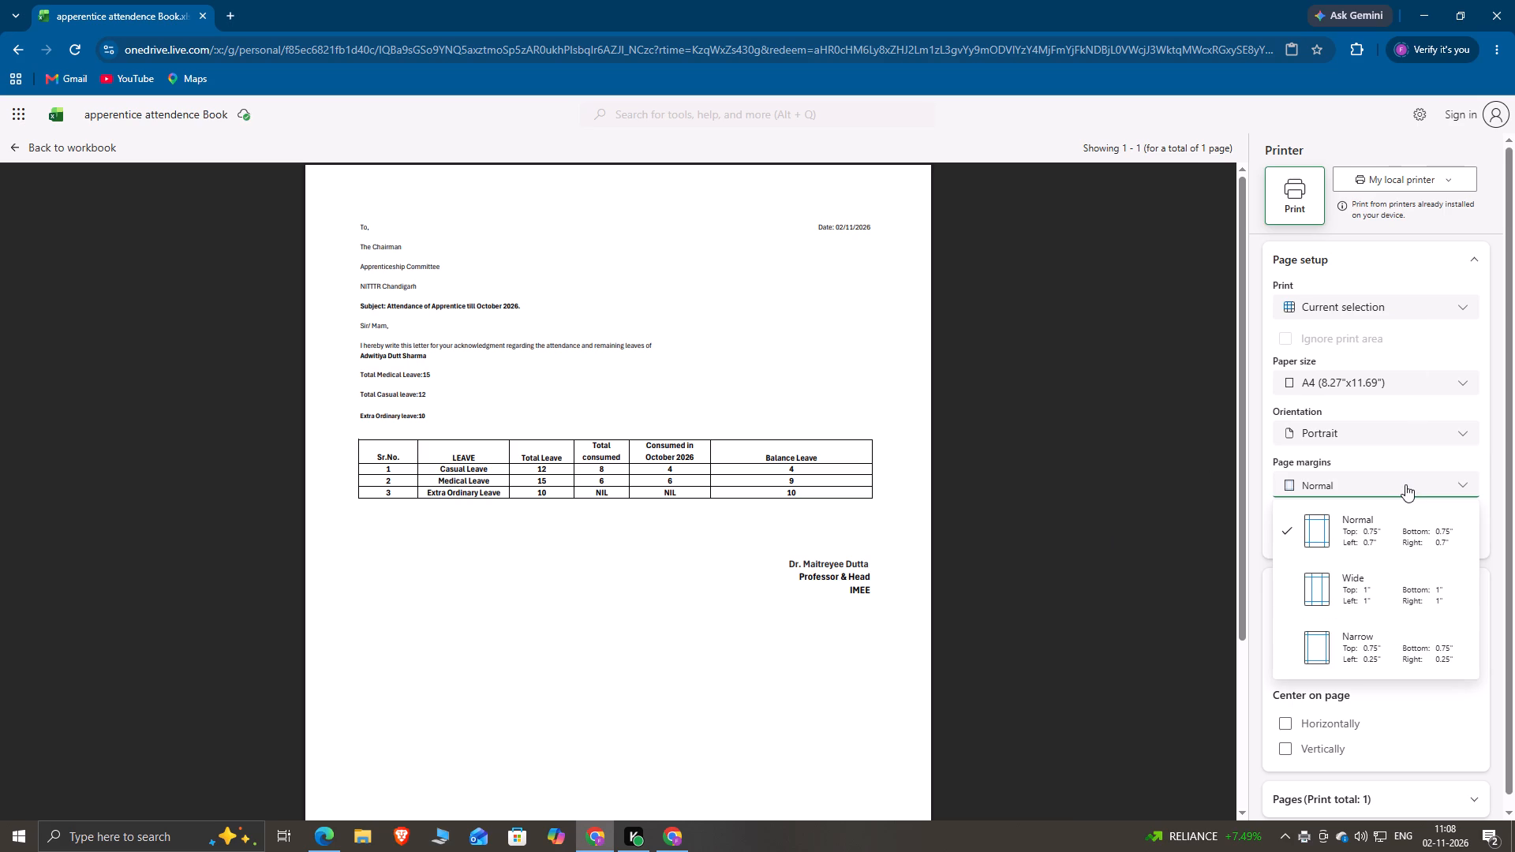
left_click(1405, 484)
scroll(1410, 576, "down", 10)
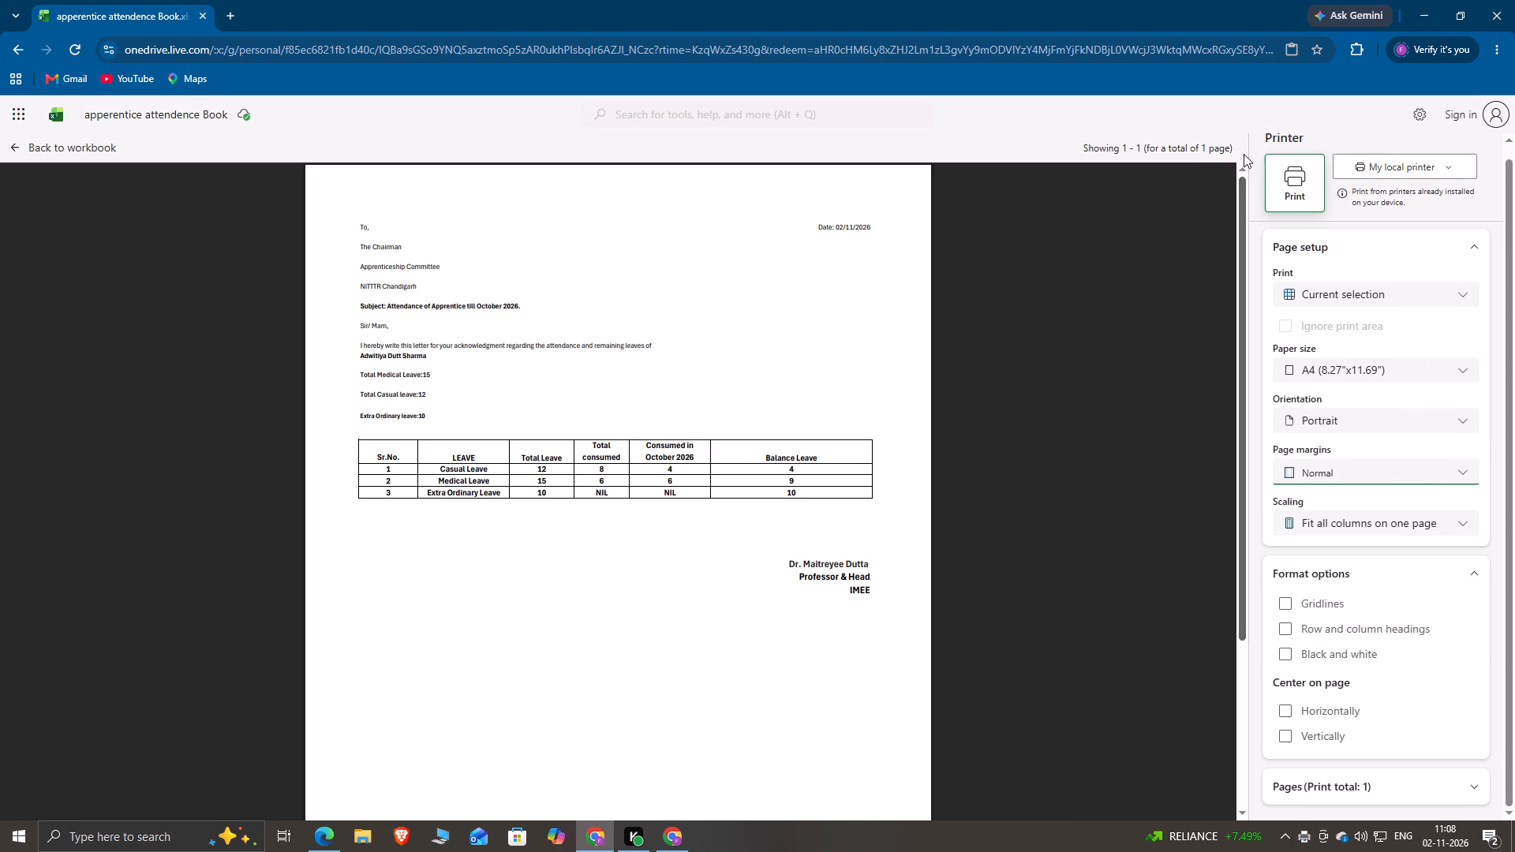
left_click(1276, 176)
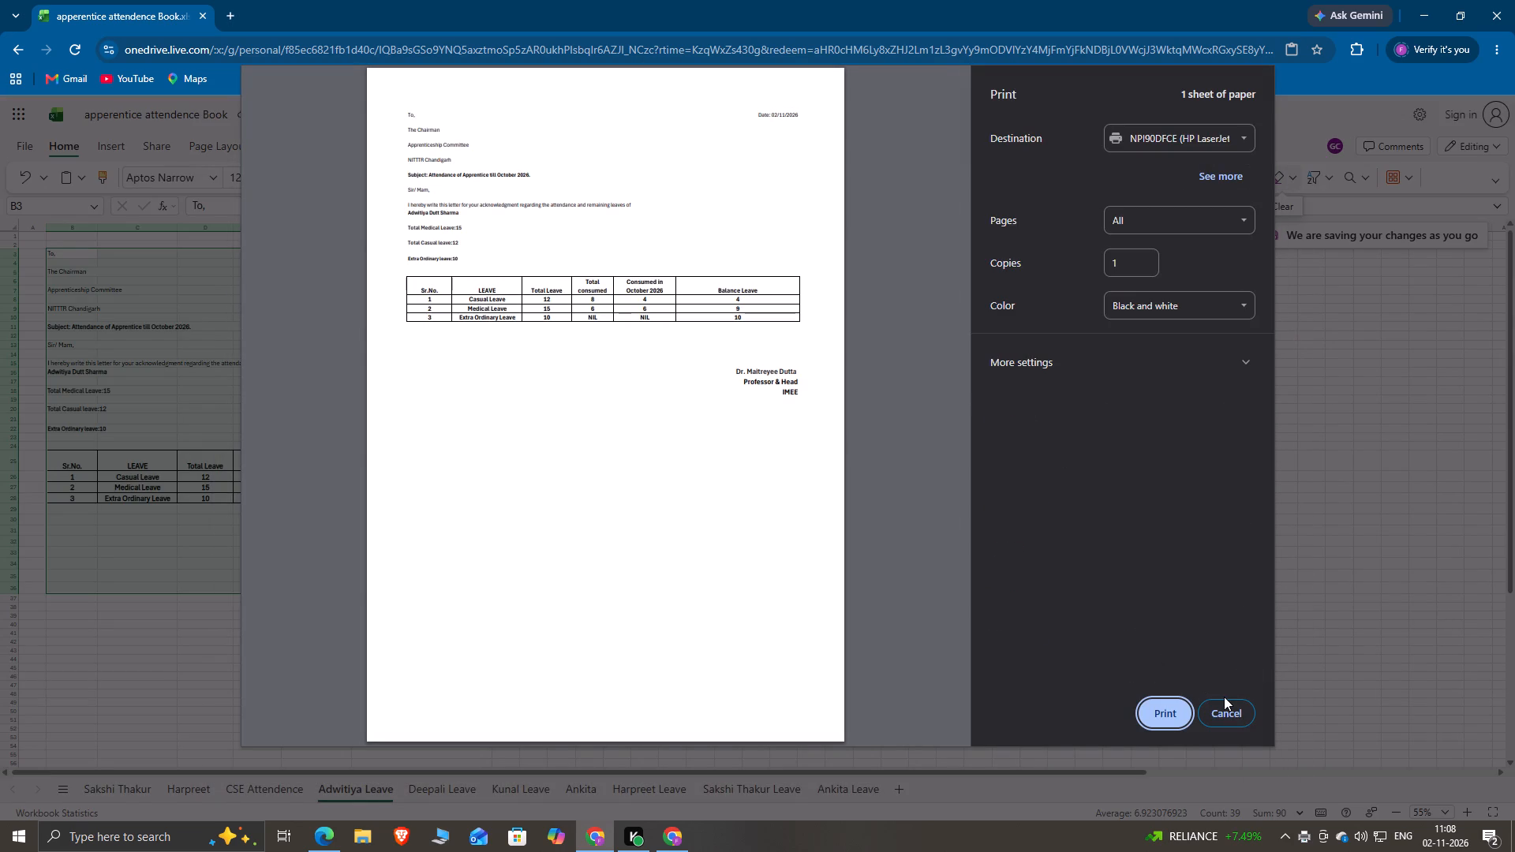
left_click(1163, 706)
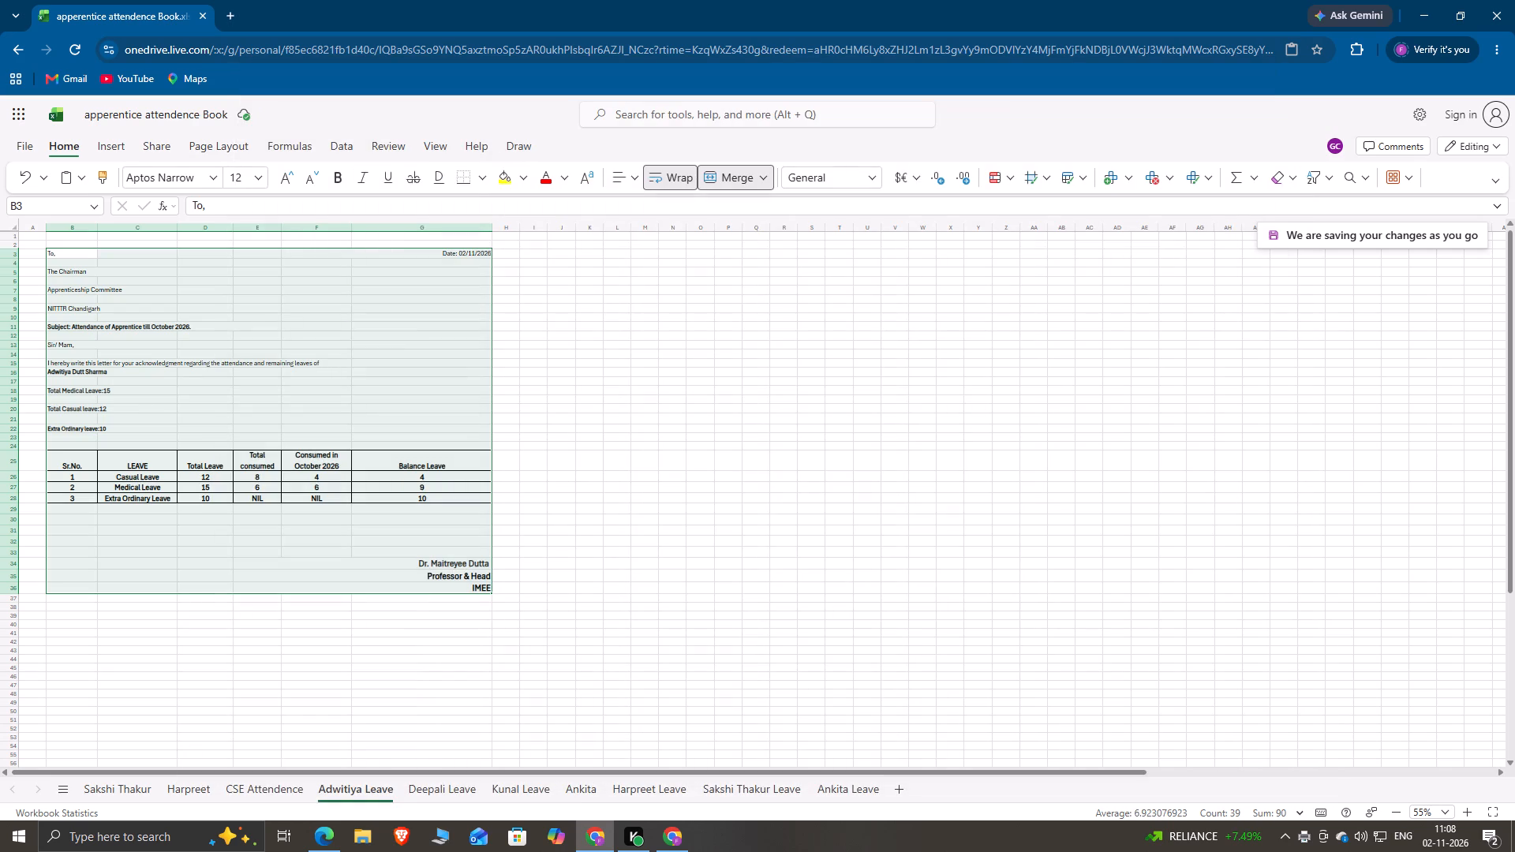
Set up a print of the Kunal Leave sheet limited to the letter, from the To line through the signature block.
left_click(525, 786)
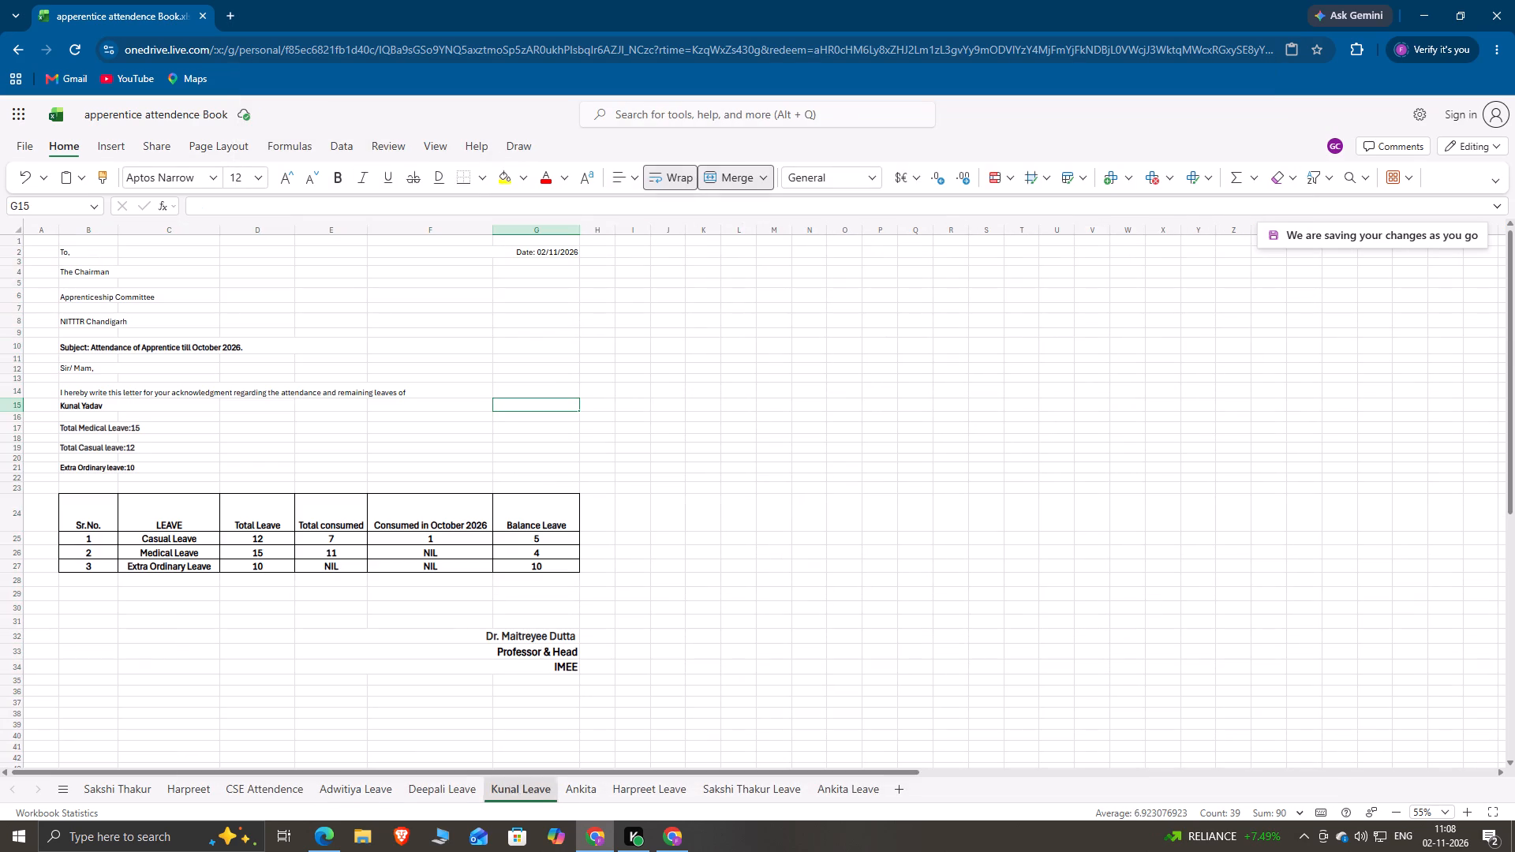
left_click(665, 525)
left_click_drag(73, 248, 340, 551)
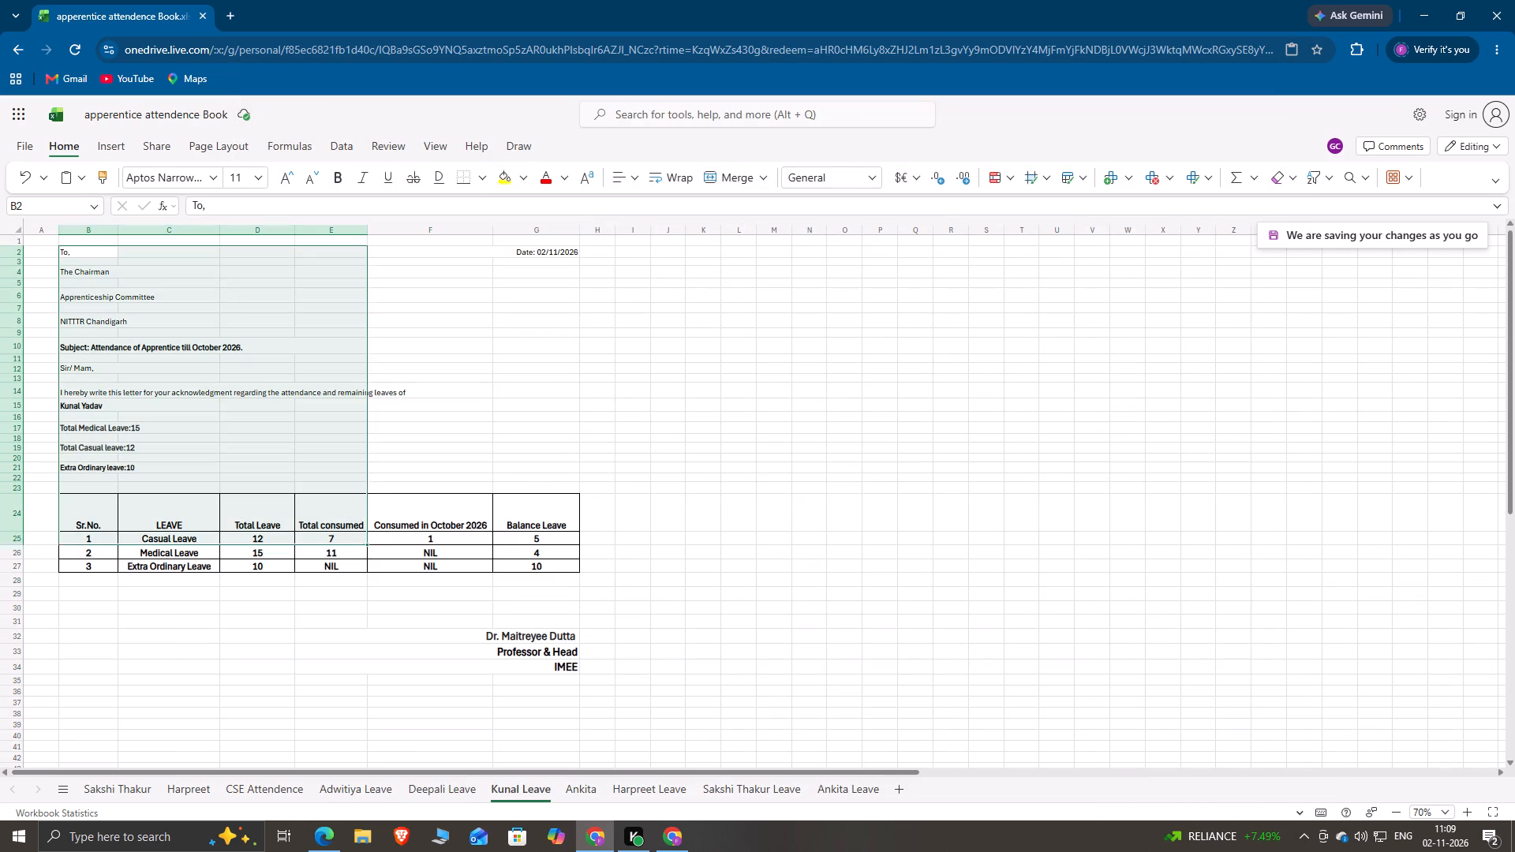
left_click_drag(340, 551, 403, 666)
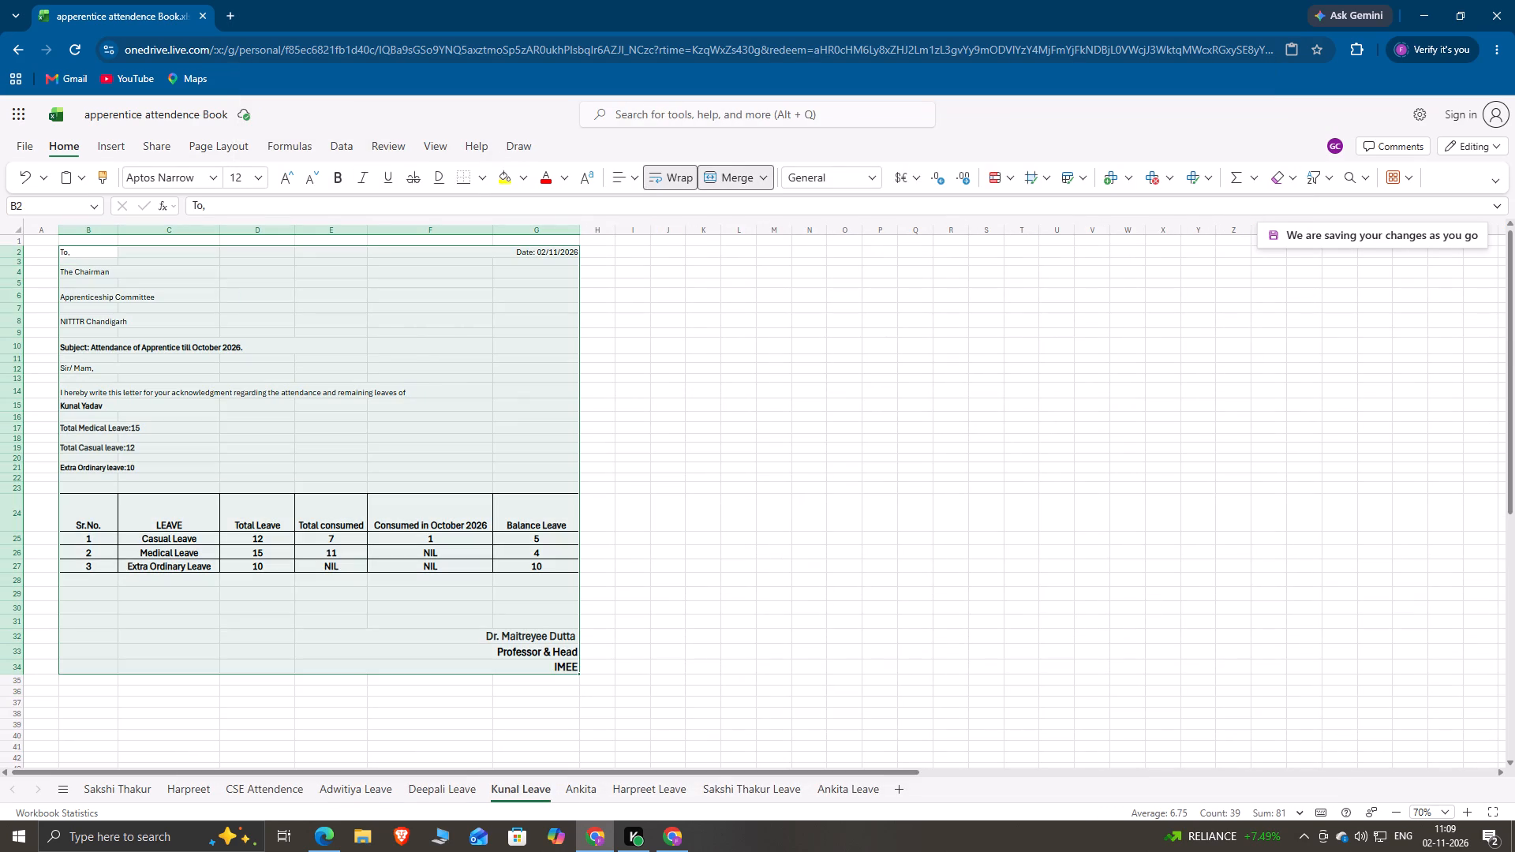
key("ctrl+p")
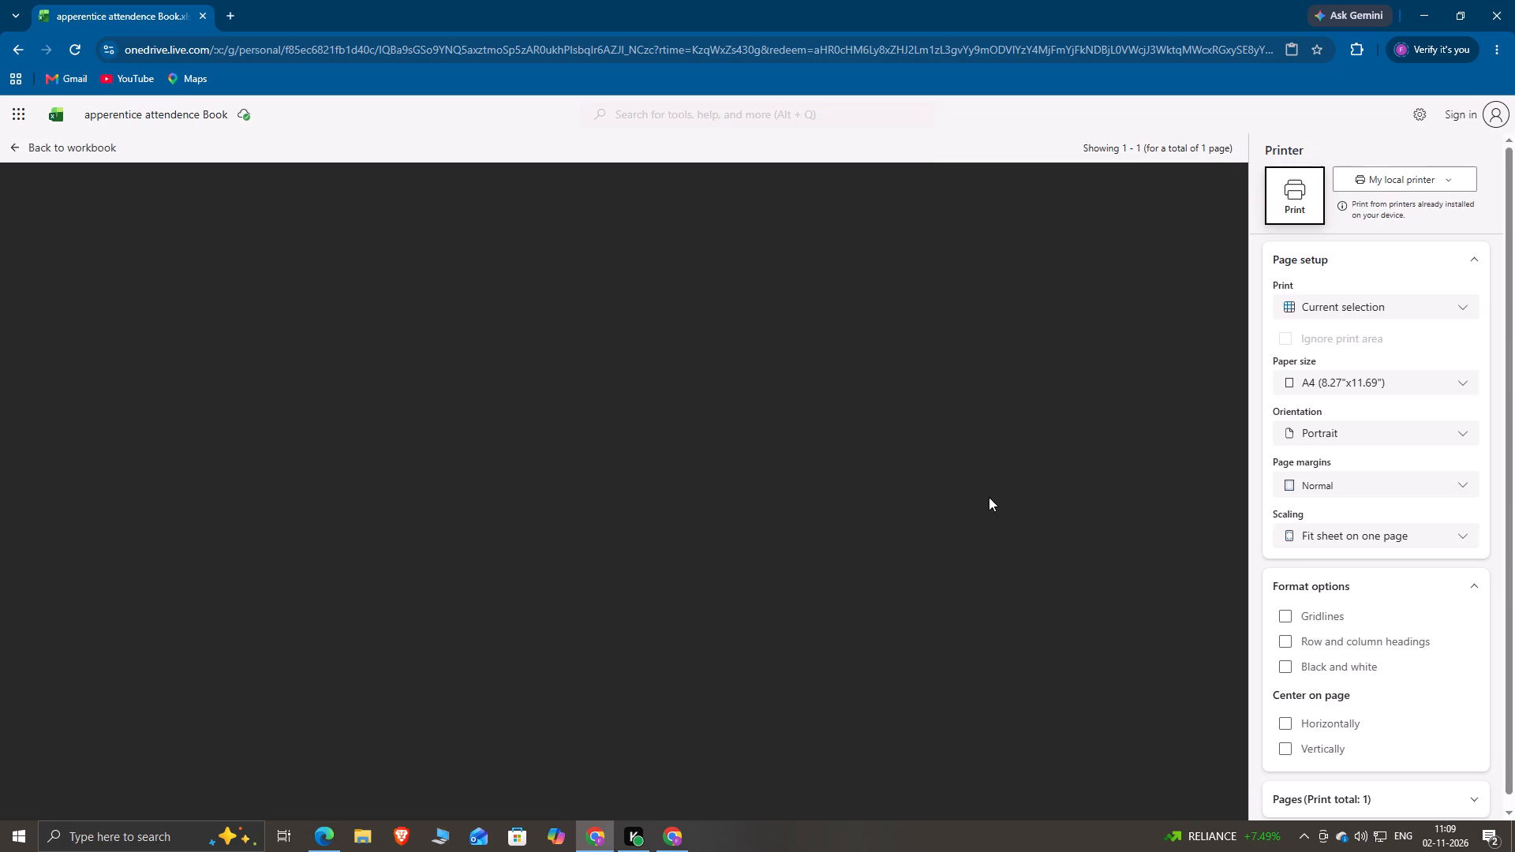
Review the Kunal Leave letter's print preview and its page setup, including orientation, margins and scaling.
scroll(849, 475, "up", 3)
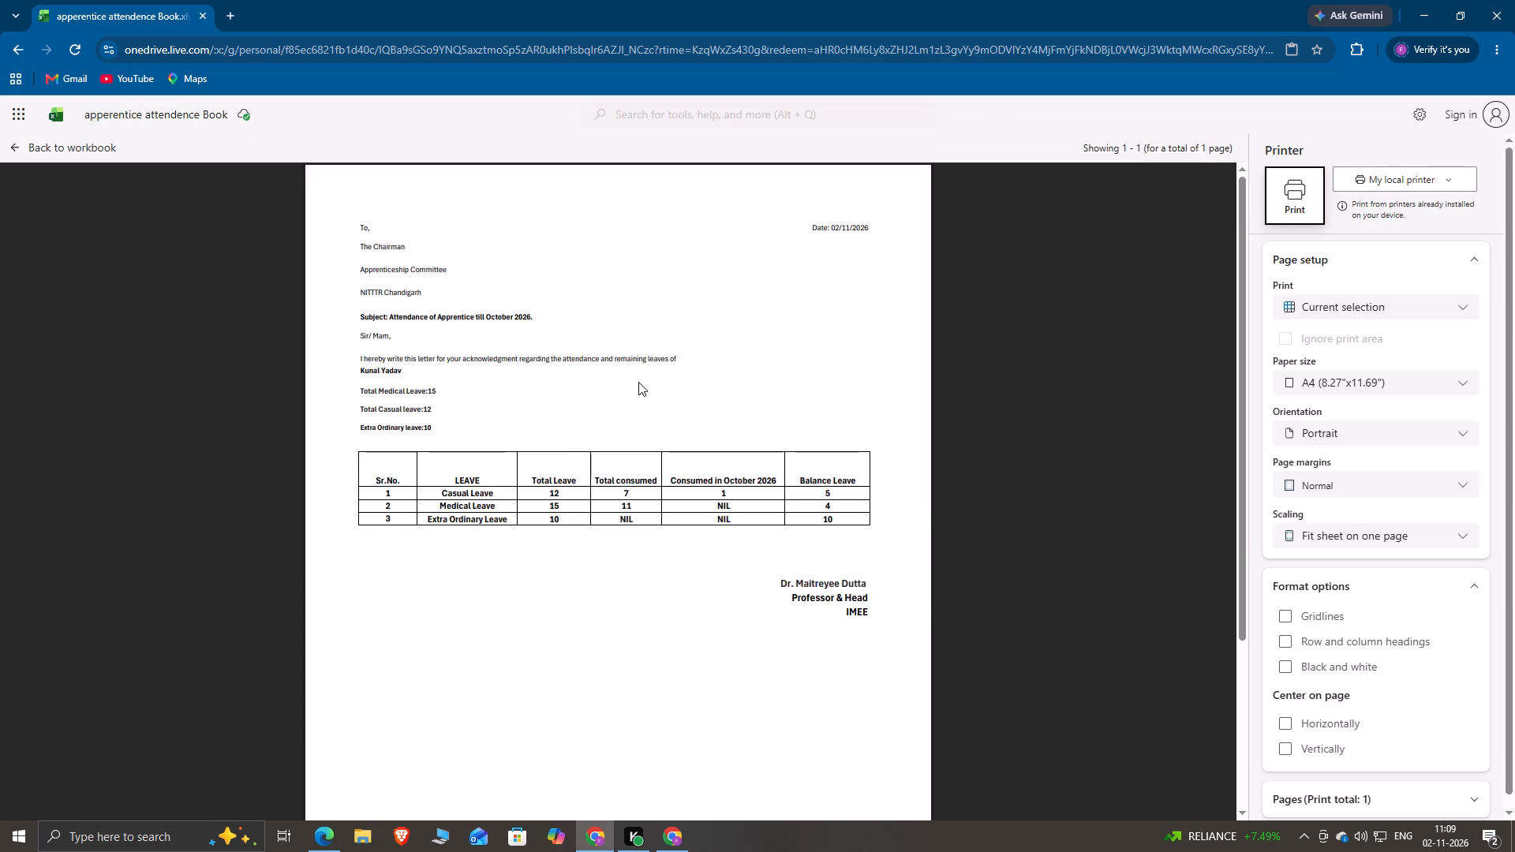
left_click(634, 383)
left_click_drag(685, 359, 557, 358)
left_click(501, 400)
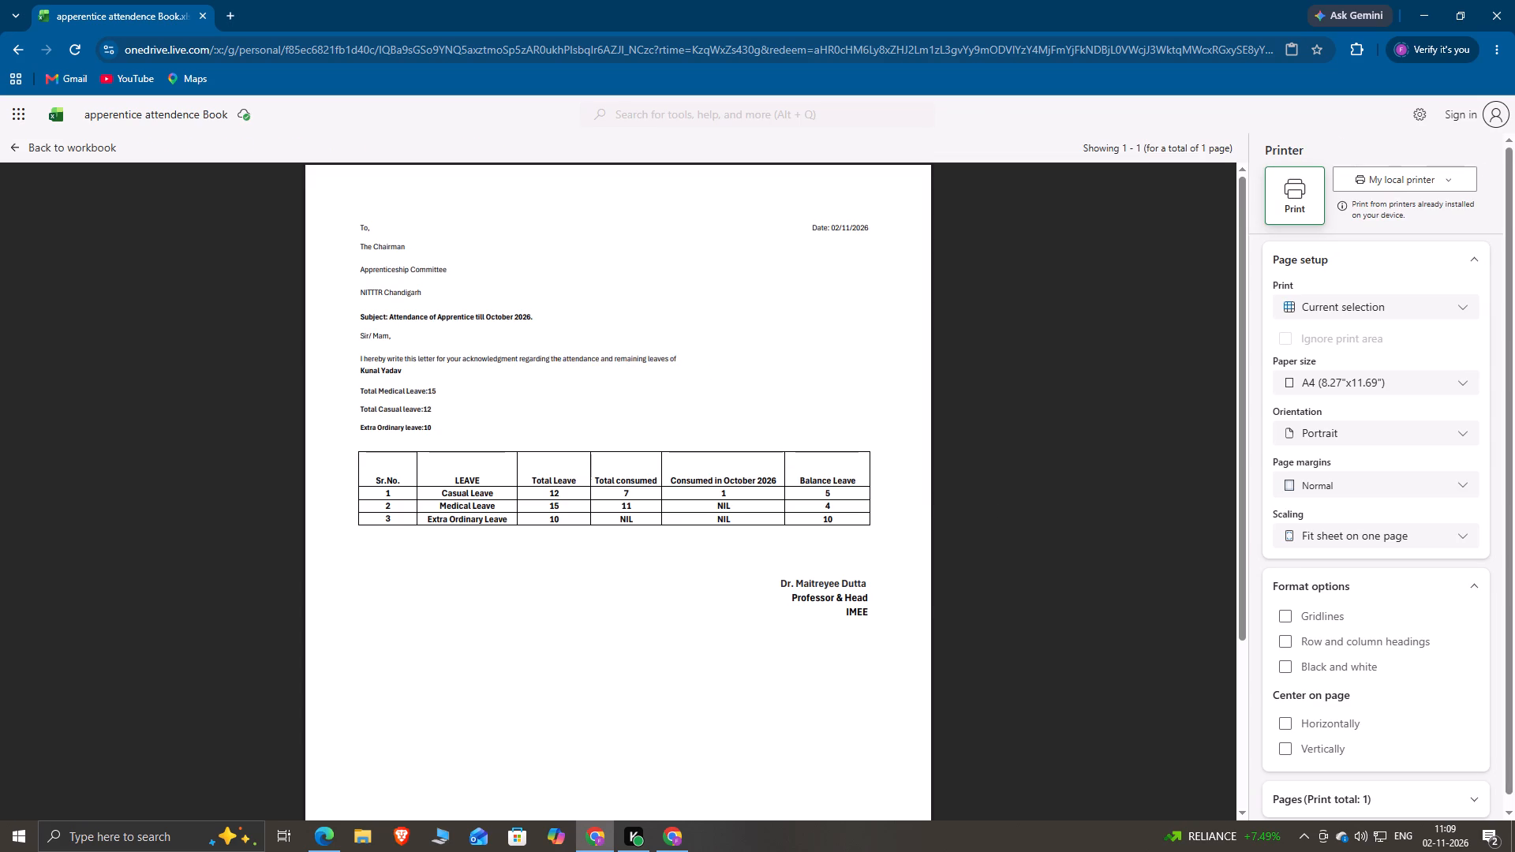
left_click_drag(485, 359, 520, 362)
left_click(493, 385)
scroll(1292, 497, "down", 6)
scroll(1332, 508, "up", 4)
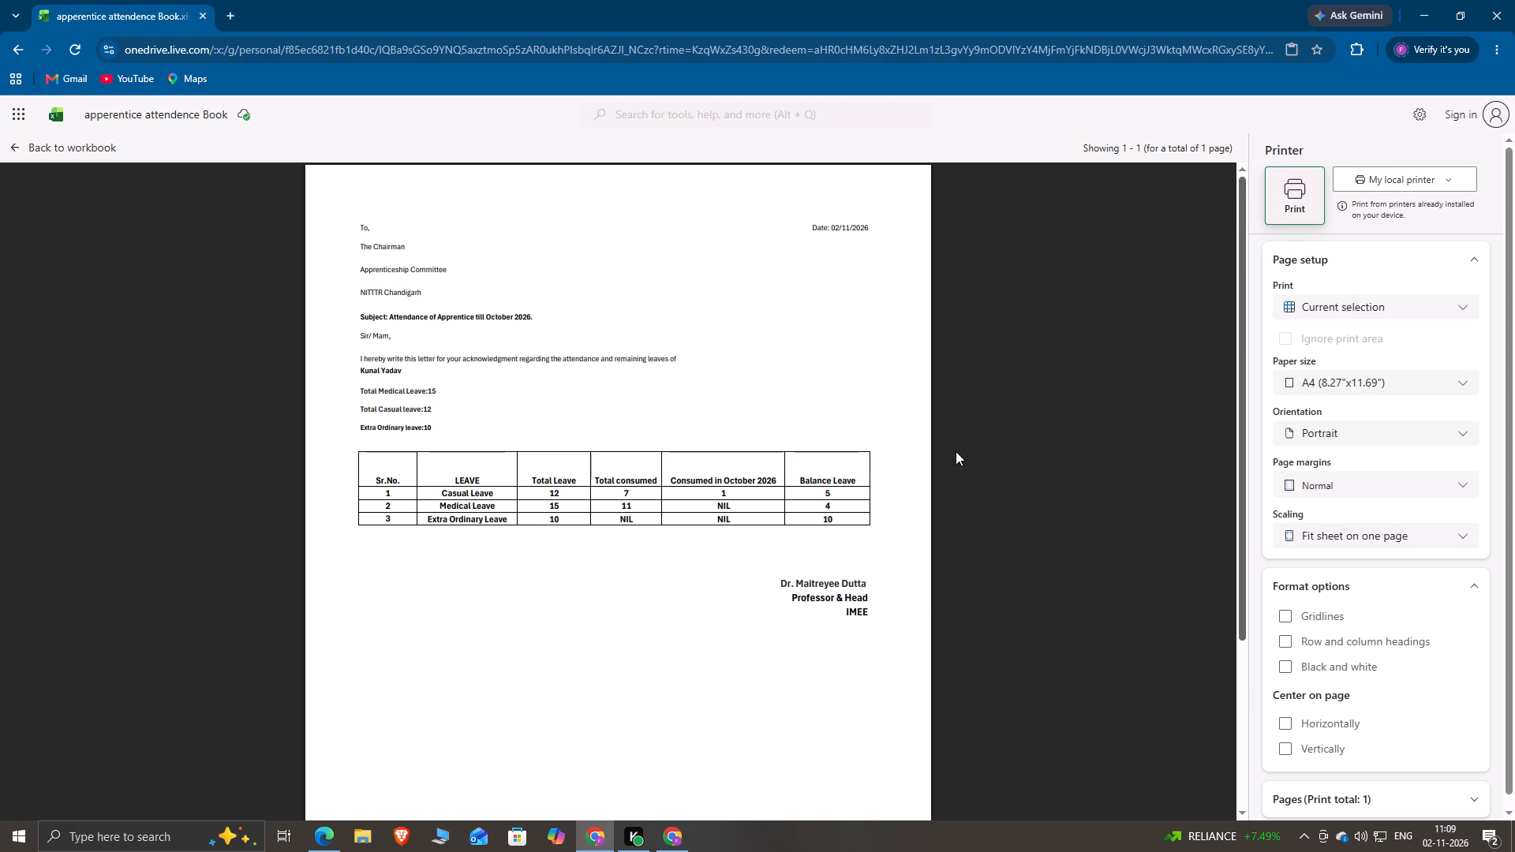
scroll(929, 464, "down", 4)
scroll(862, 517, "up", 5)
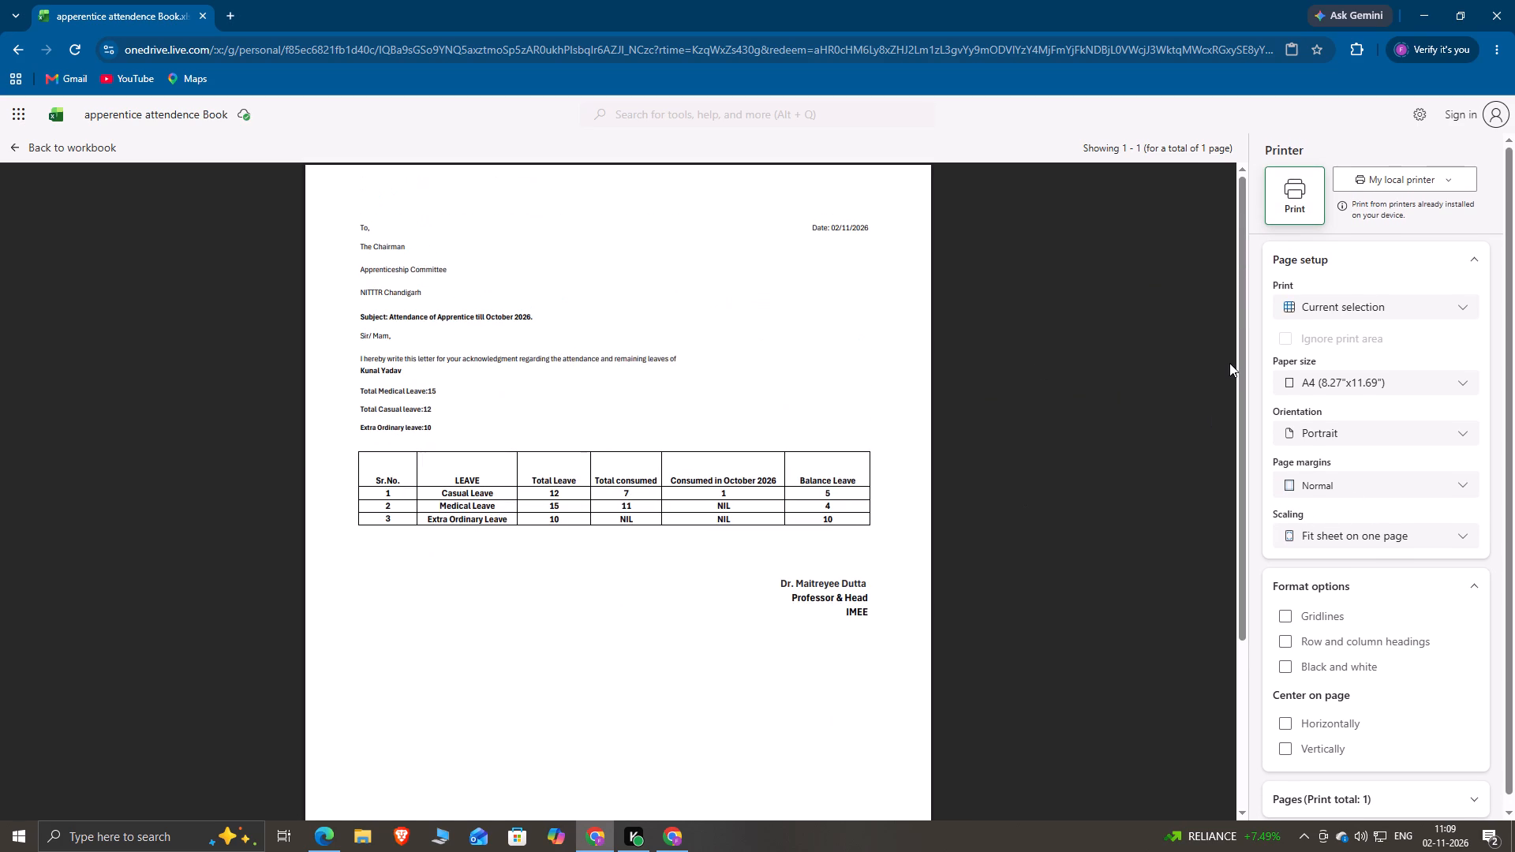
scroll(1401, 504, "down", 3)
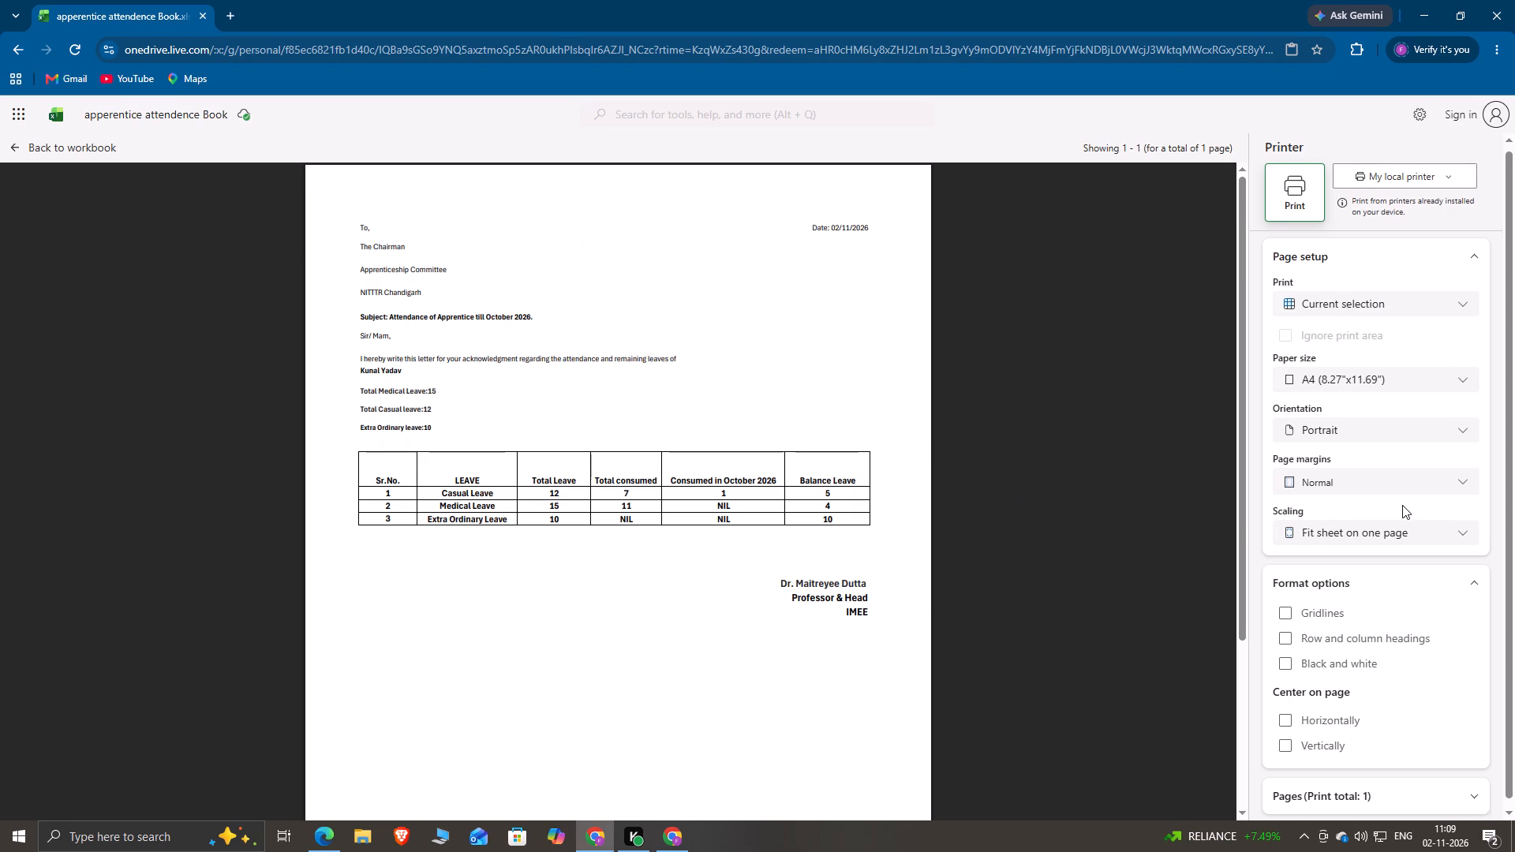
scroll(1402, 505, "up", 3)
scroll(1402, 505, "down", 6)
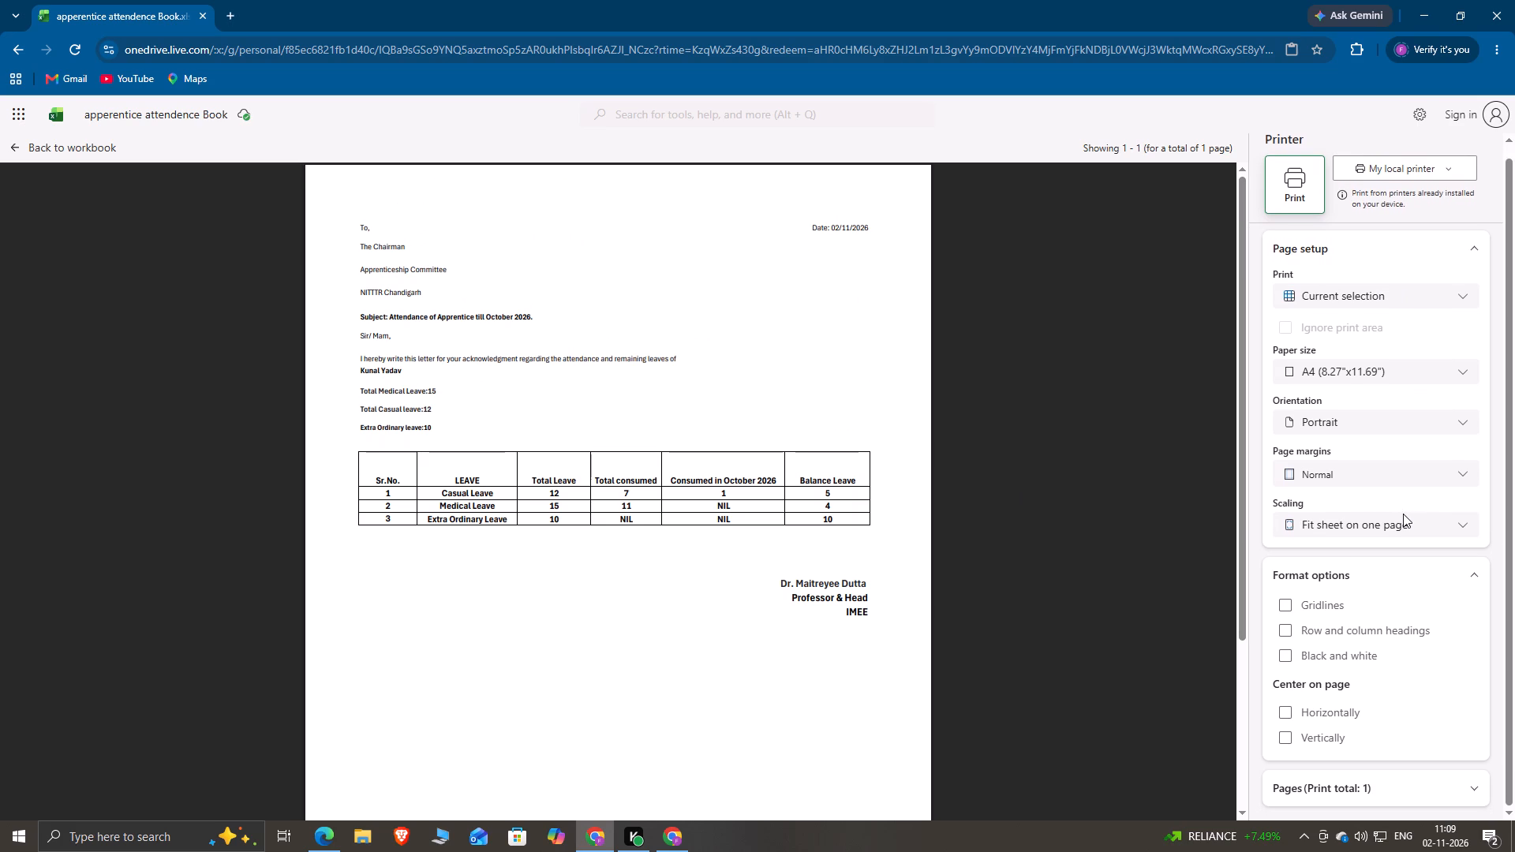
scroll(971, 349, "up", 5)
left_click_drag(633, 399, 643, 400)
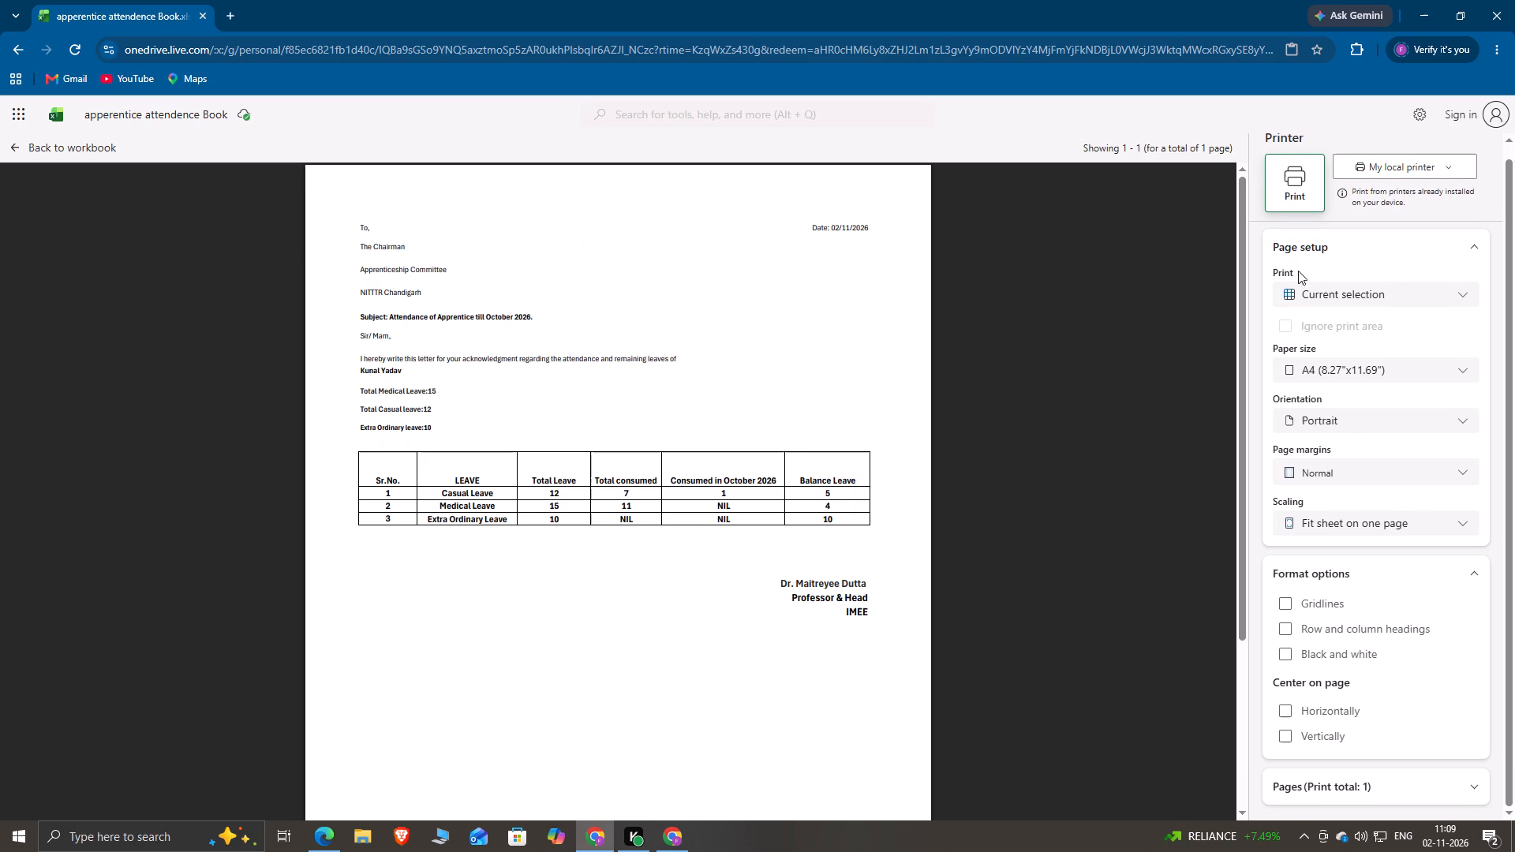
left_click(759, 378)
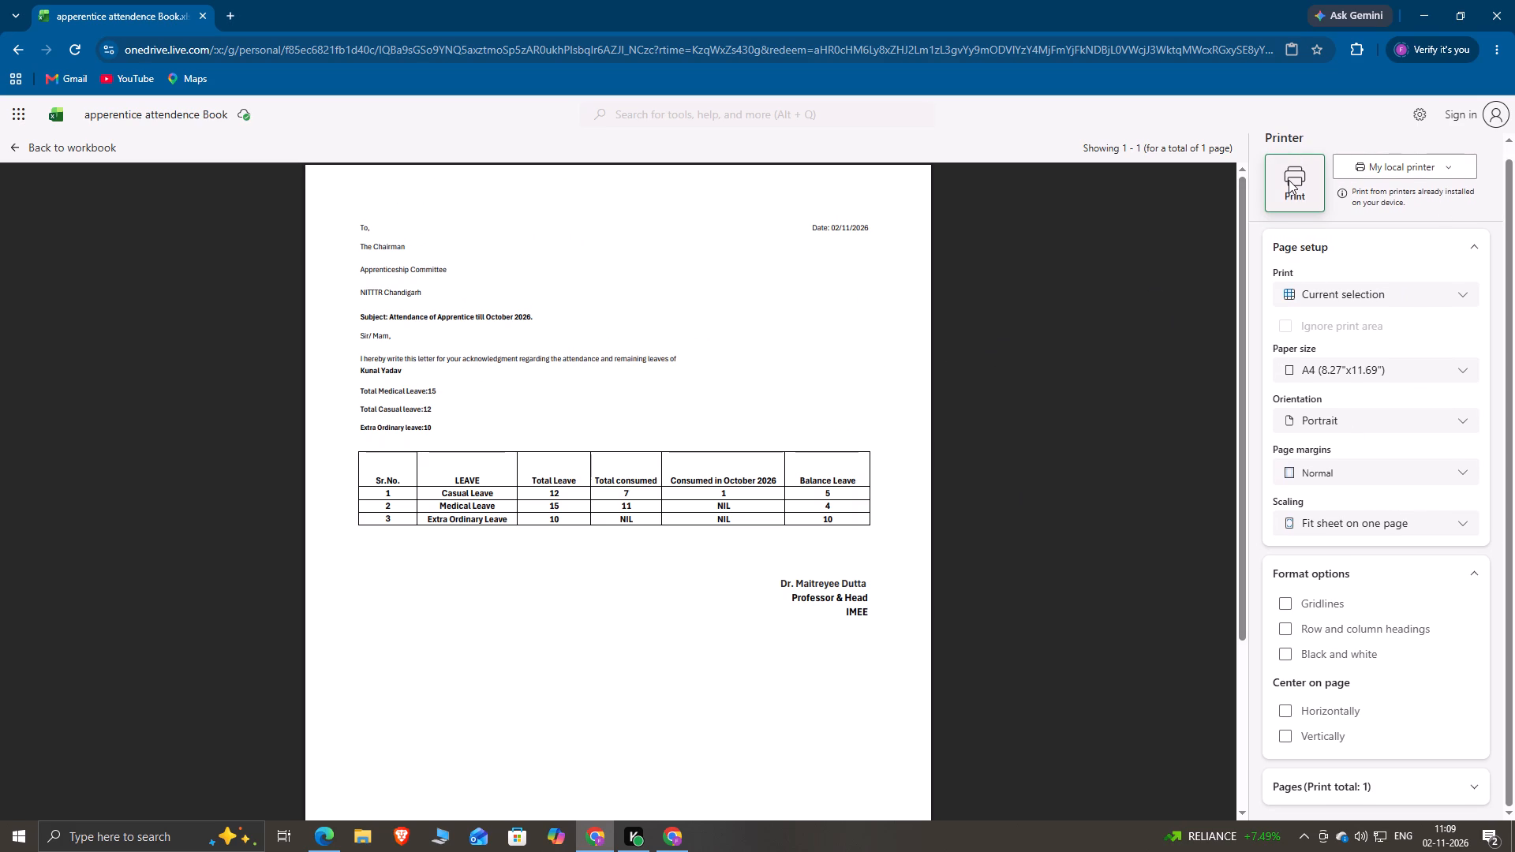
Print one black-and-white copy of the Kunal Leave letter on the HP LaserJet printer.
left_click(1289, 180)
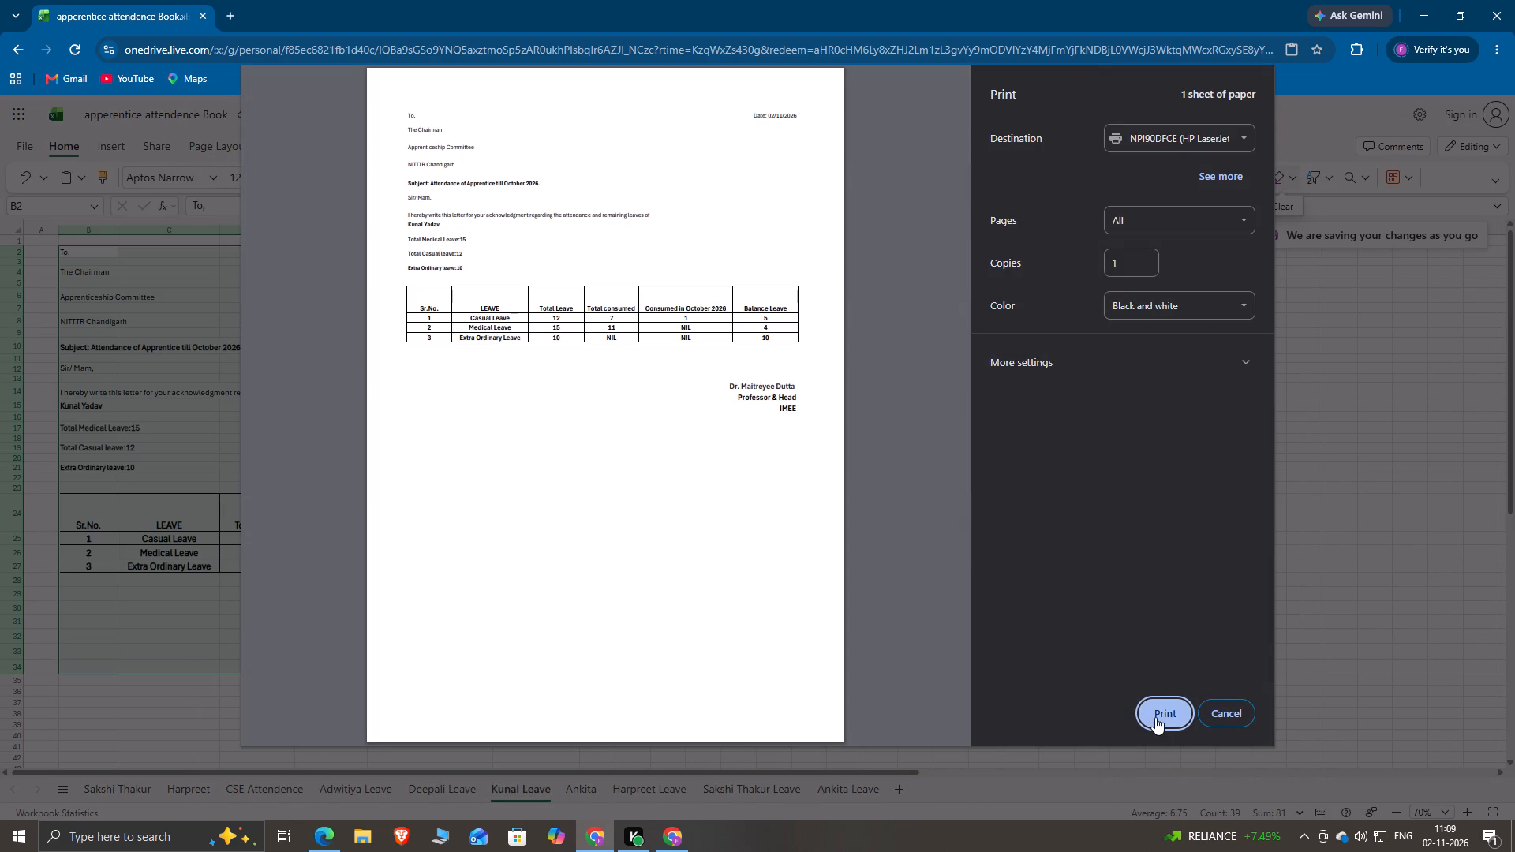
left_click(1156, 708)
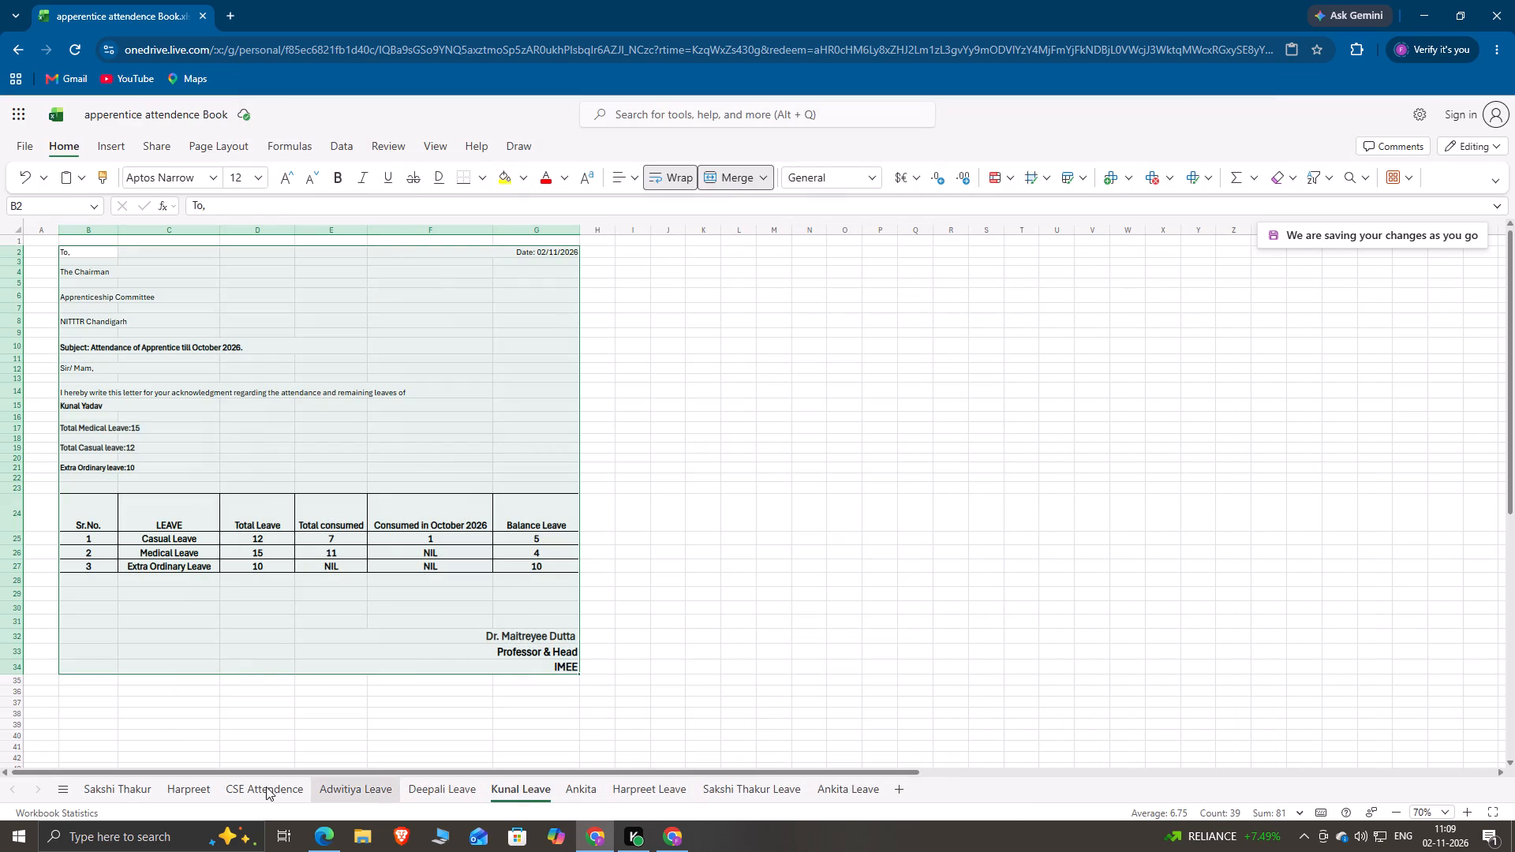
Select the letter on the Deepali Leave sheet through its signature block, print it on the HP LaserJet, and clear the selection.
left_click(443, 794)
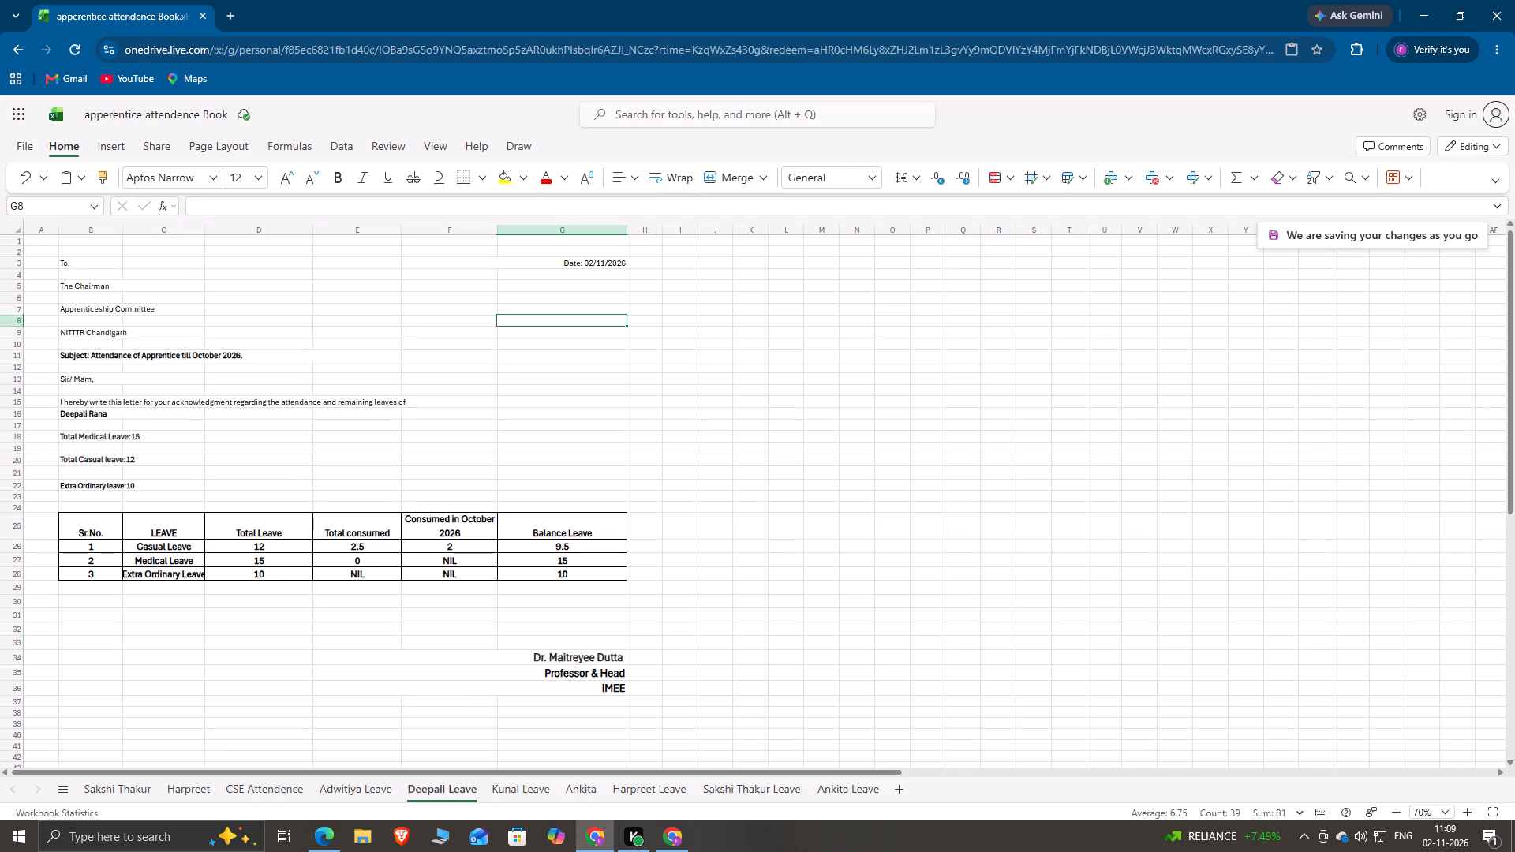
left_click_drag(79, 258, 453, 647)
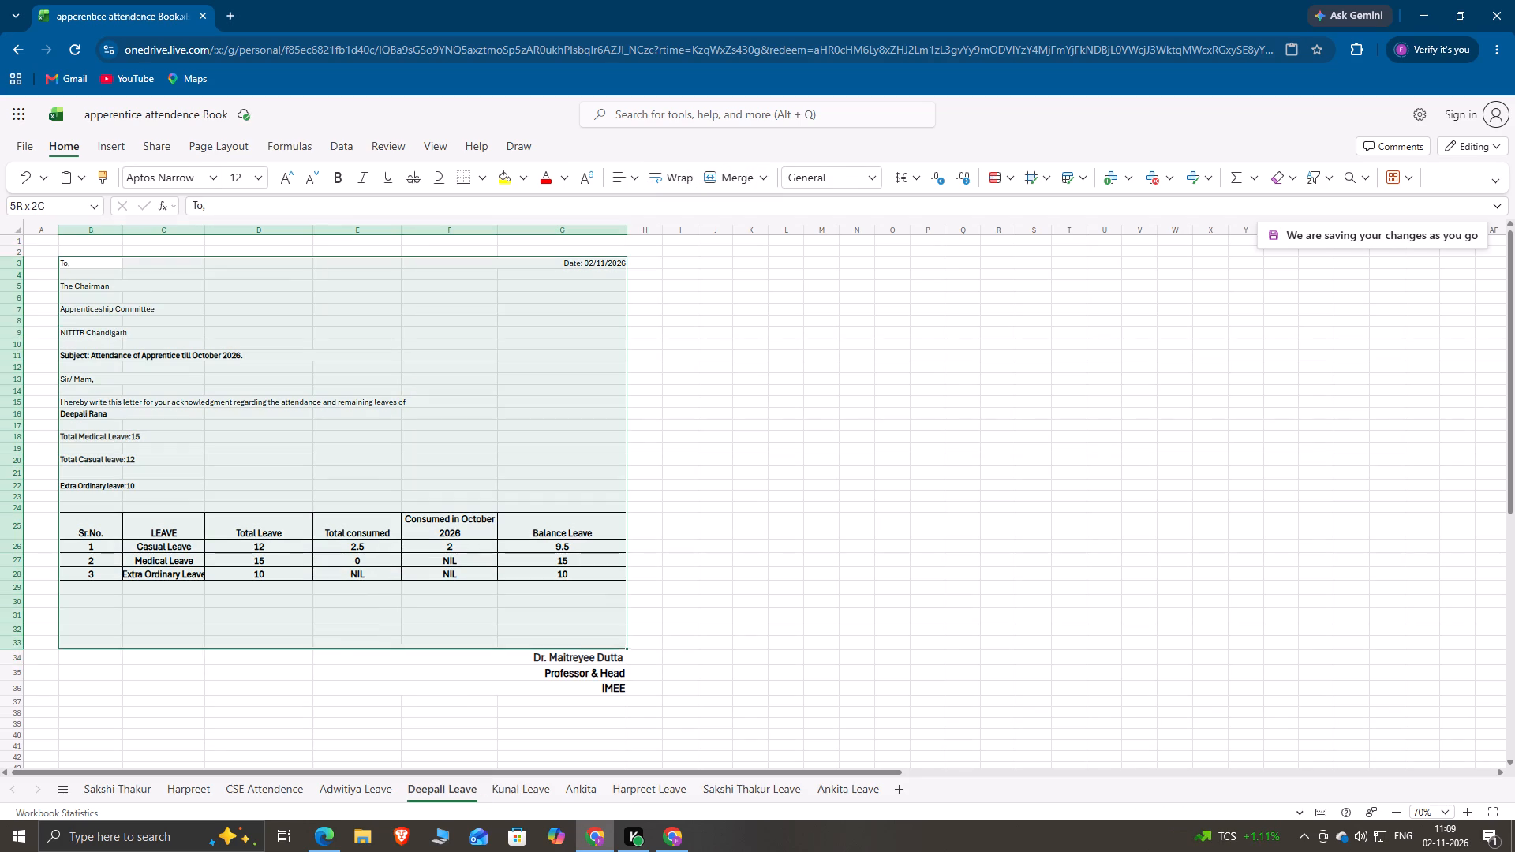
left_click_drag(453, 647, 467, 689)
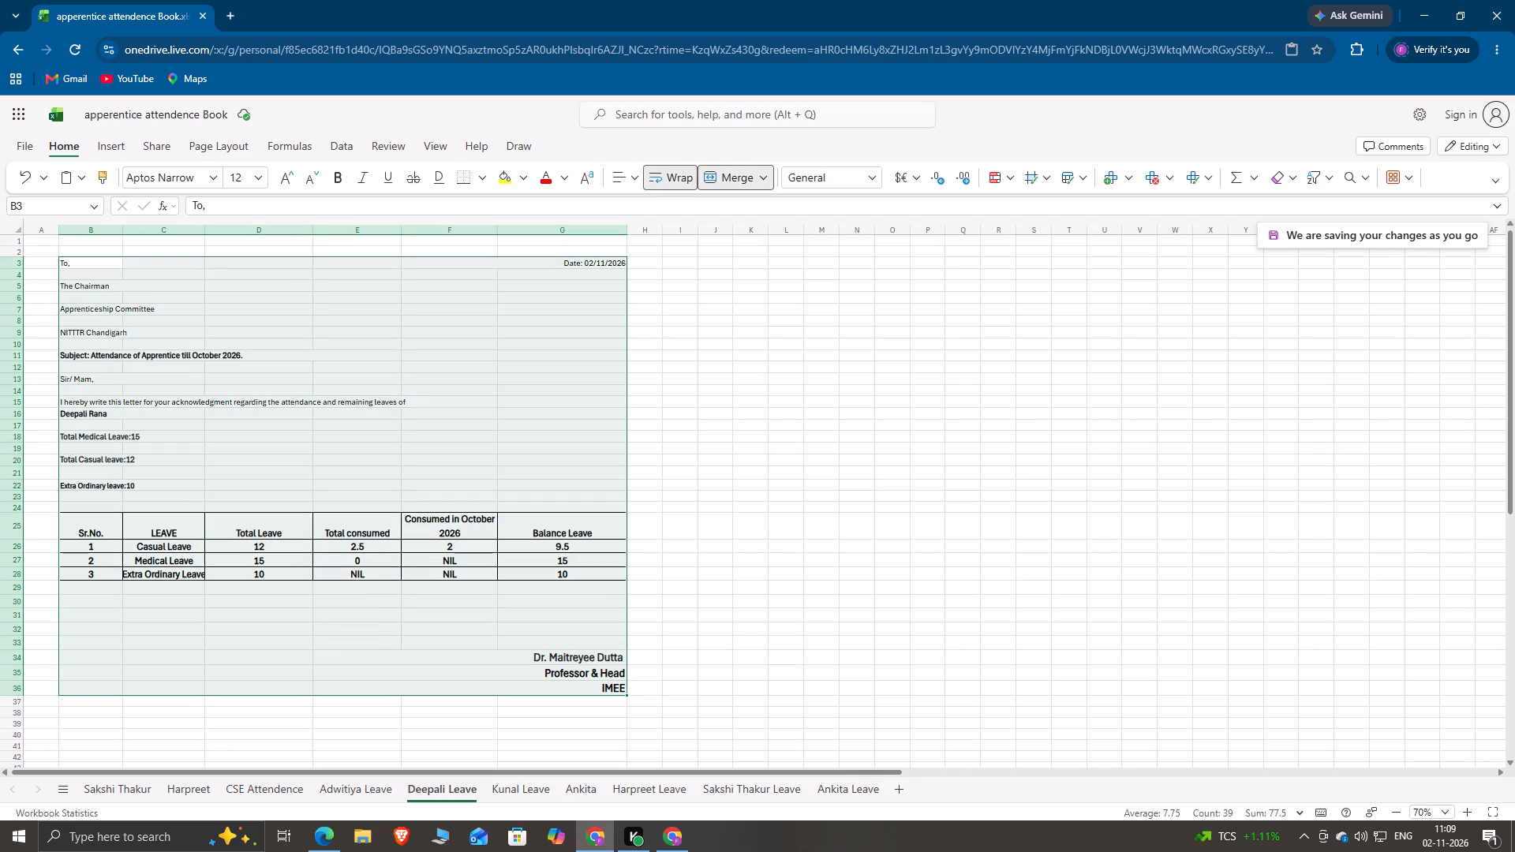
key("ctrl+p")
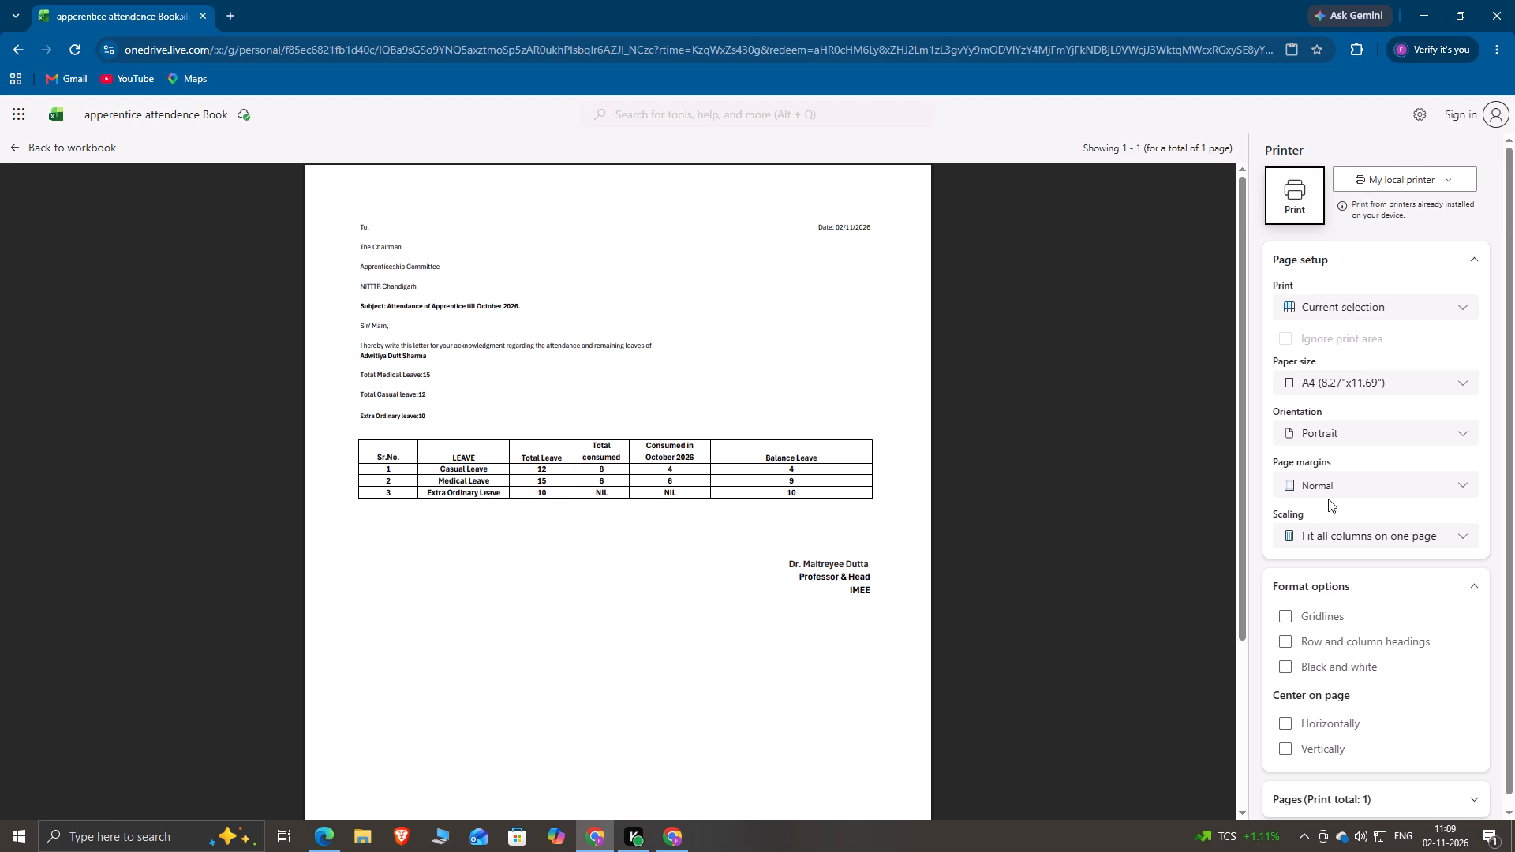
scroll(1328, 499, "up", 3)
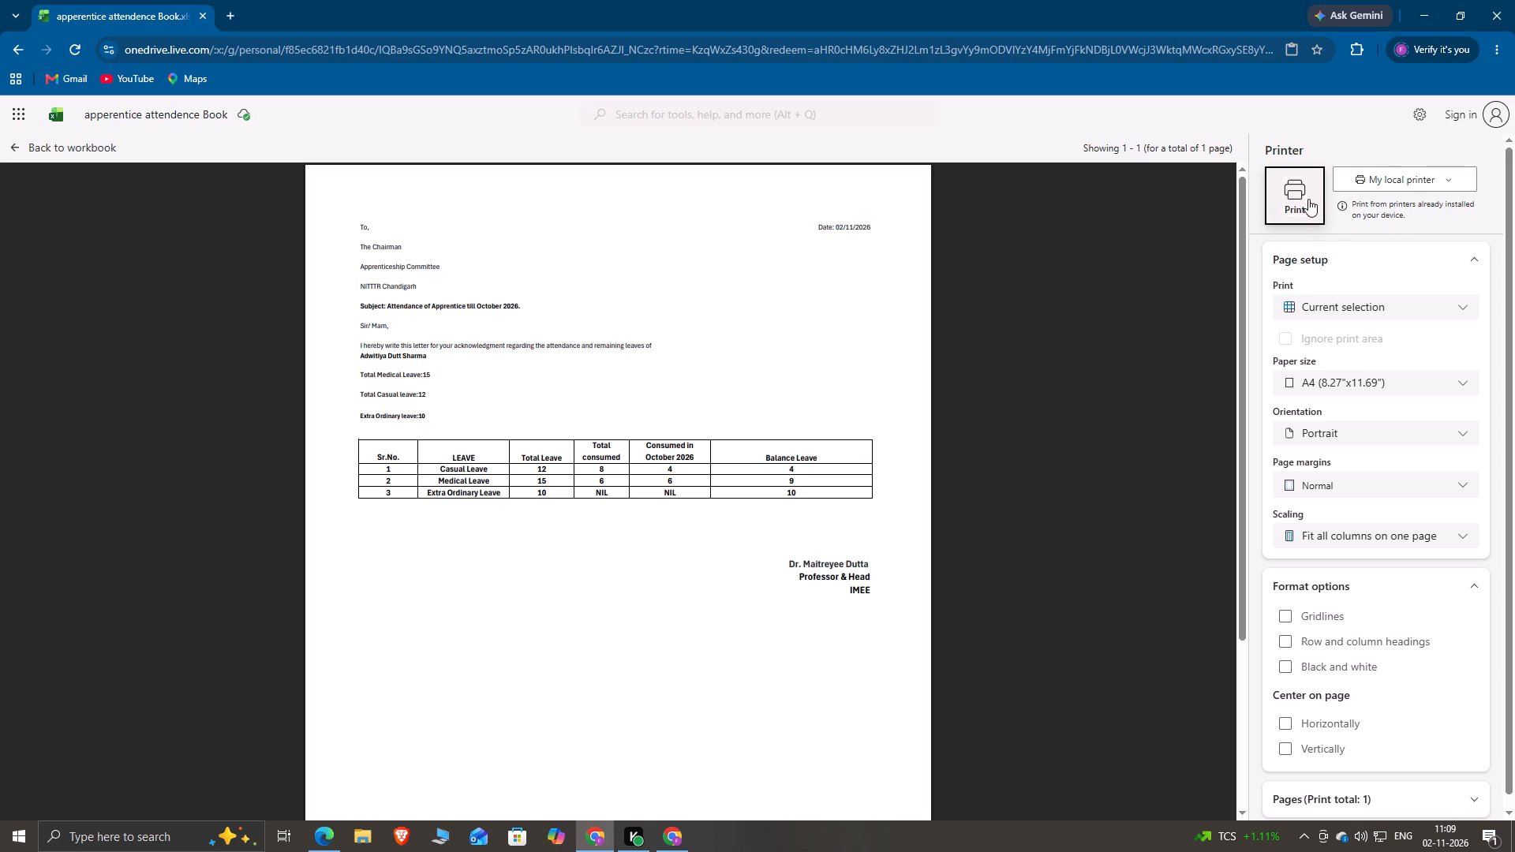
left_click(1308, 199)
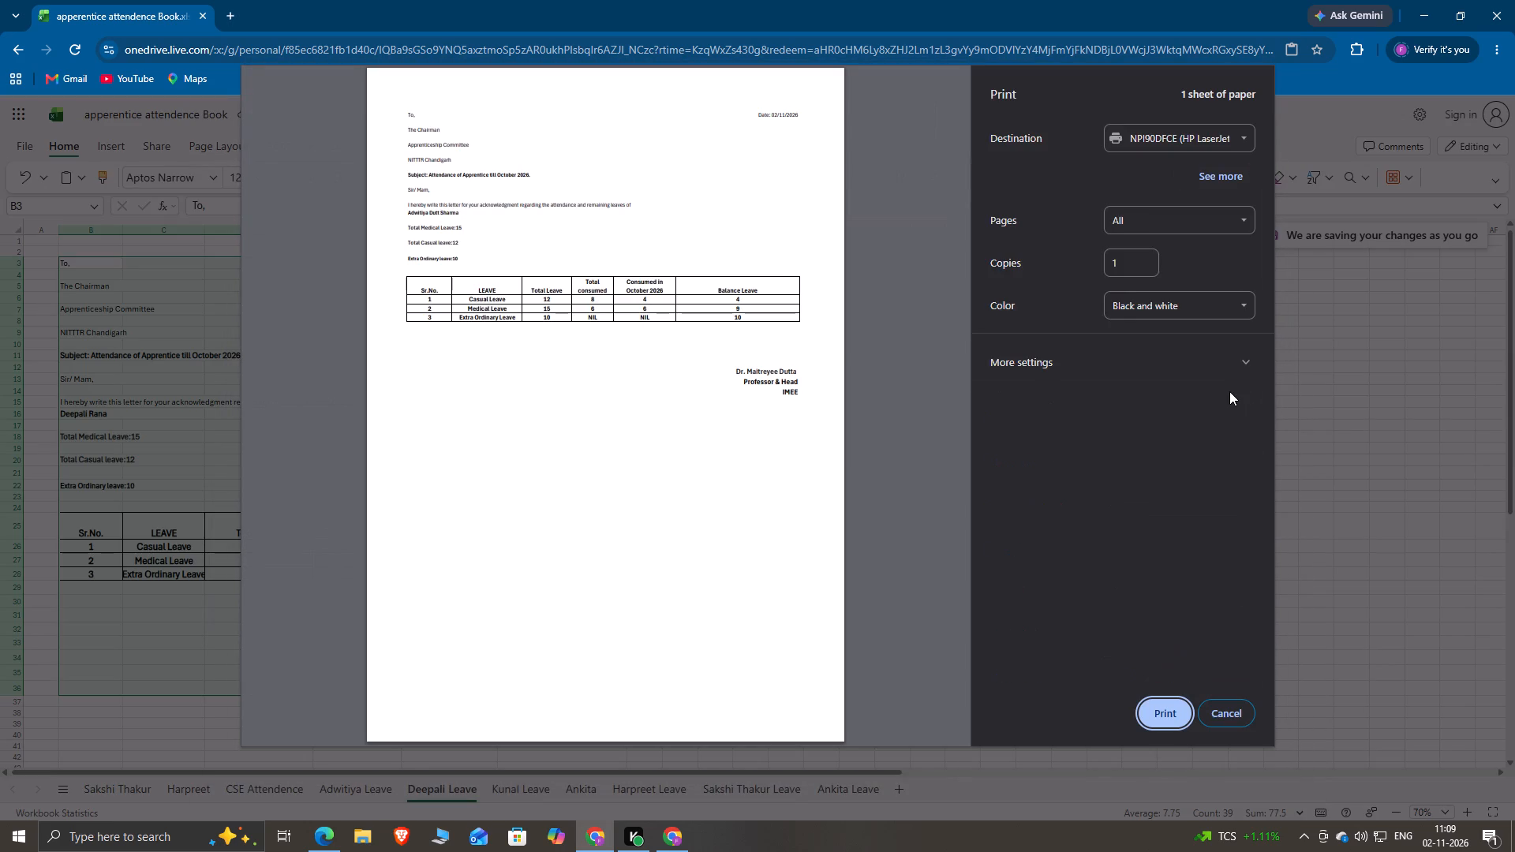
left_click(1158, 711)
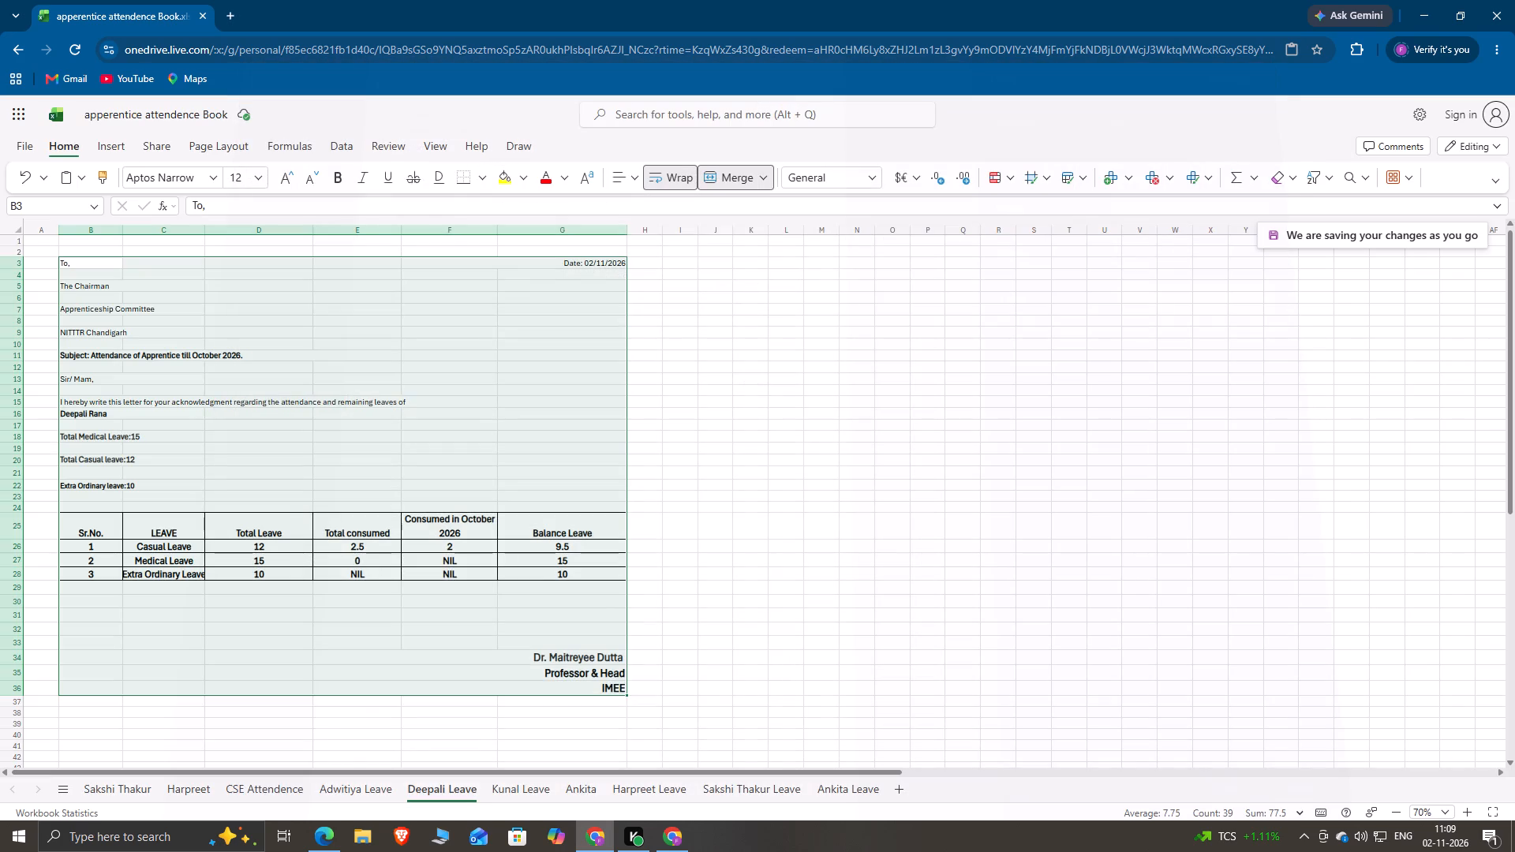
left_click(911, 611)
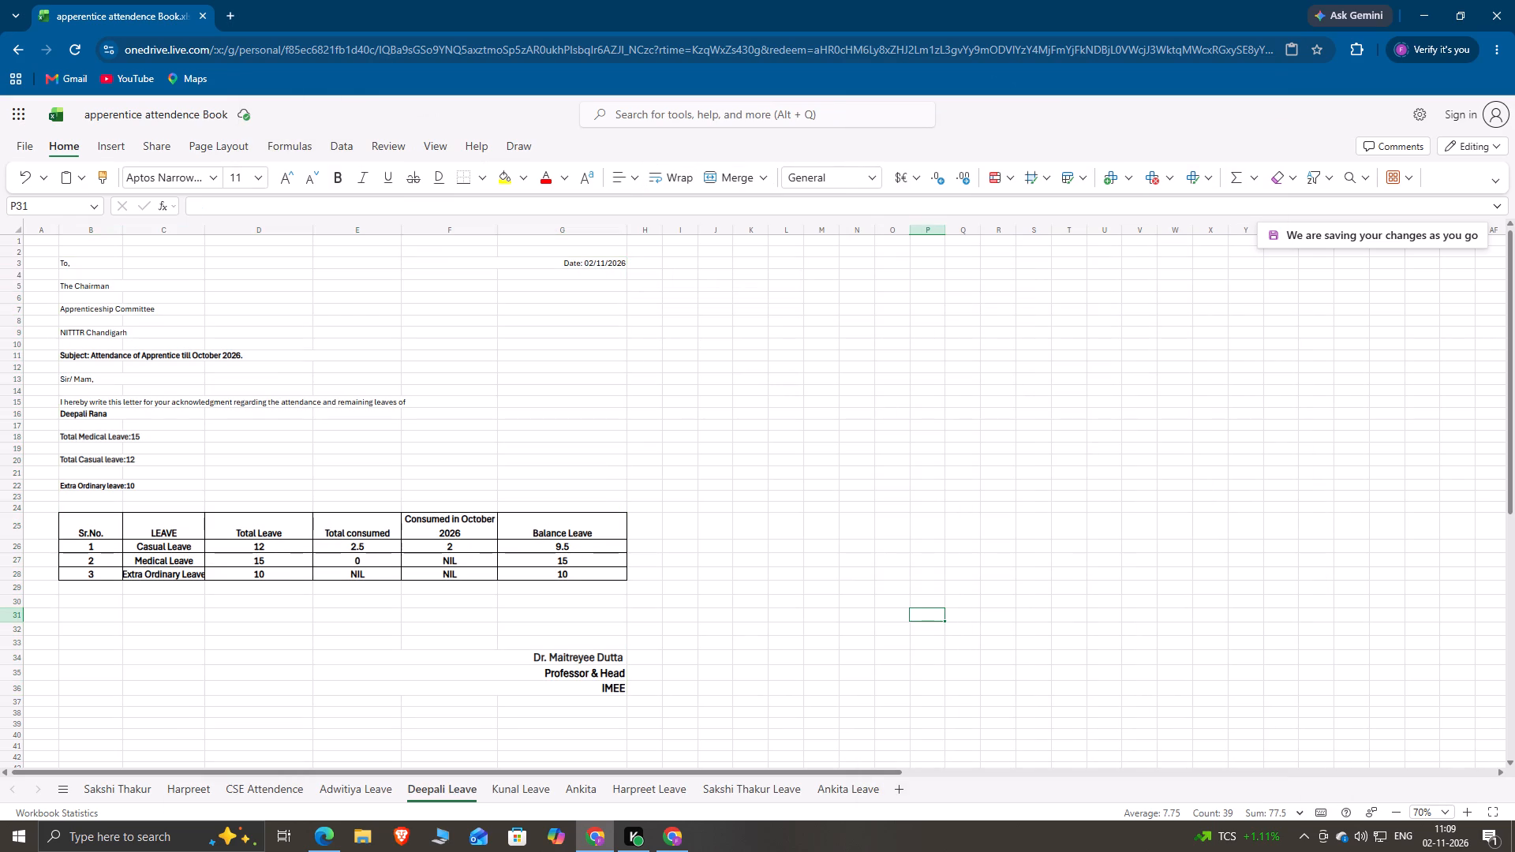
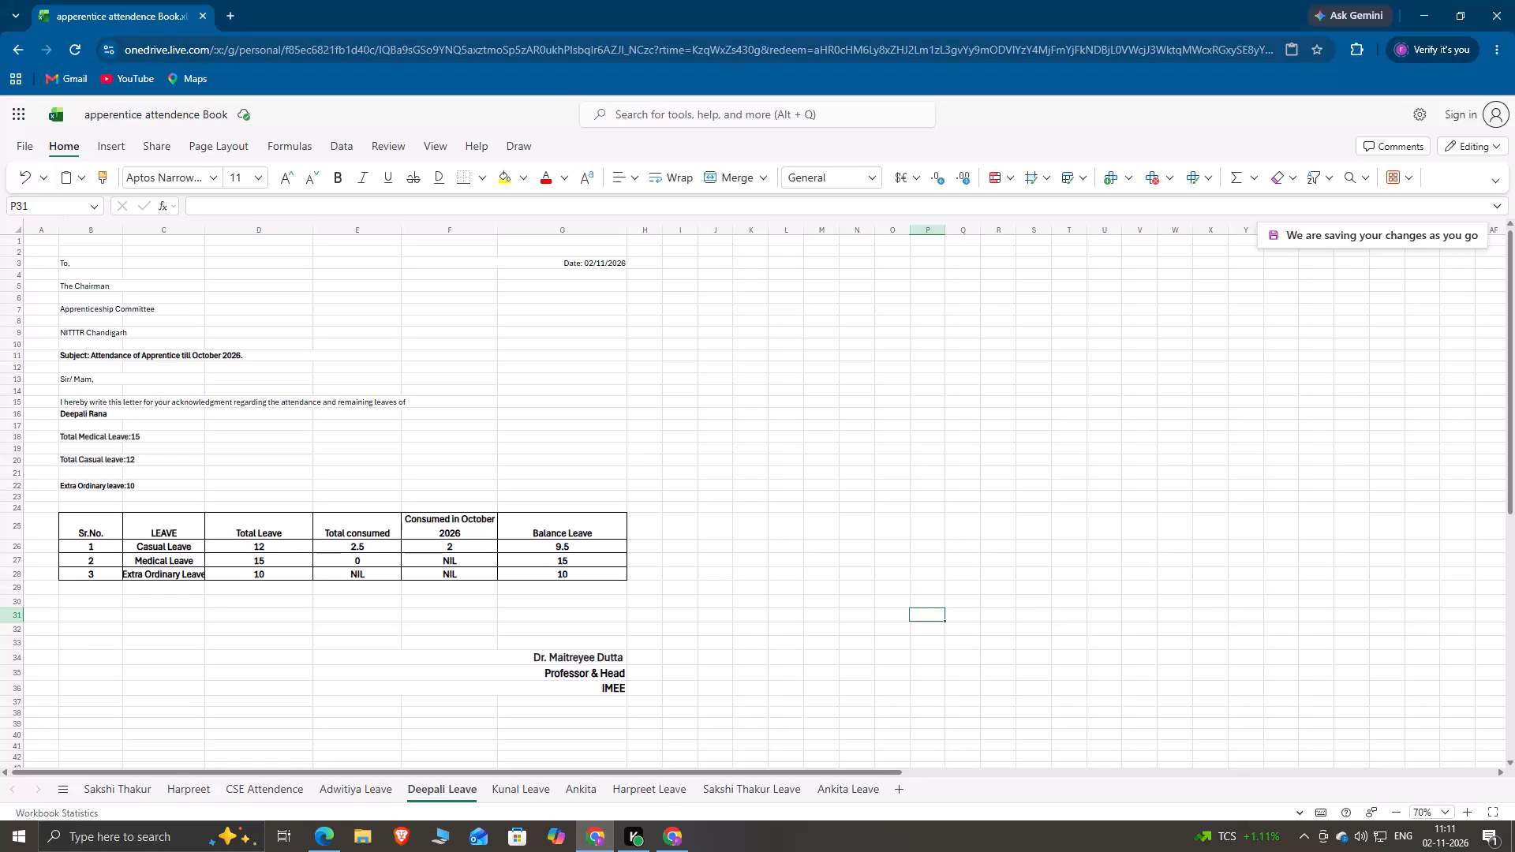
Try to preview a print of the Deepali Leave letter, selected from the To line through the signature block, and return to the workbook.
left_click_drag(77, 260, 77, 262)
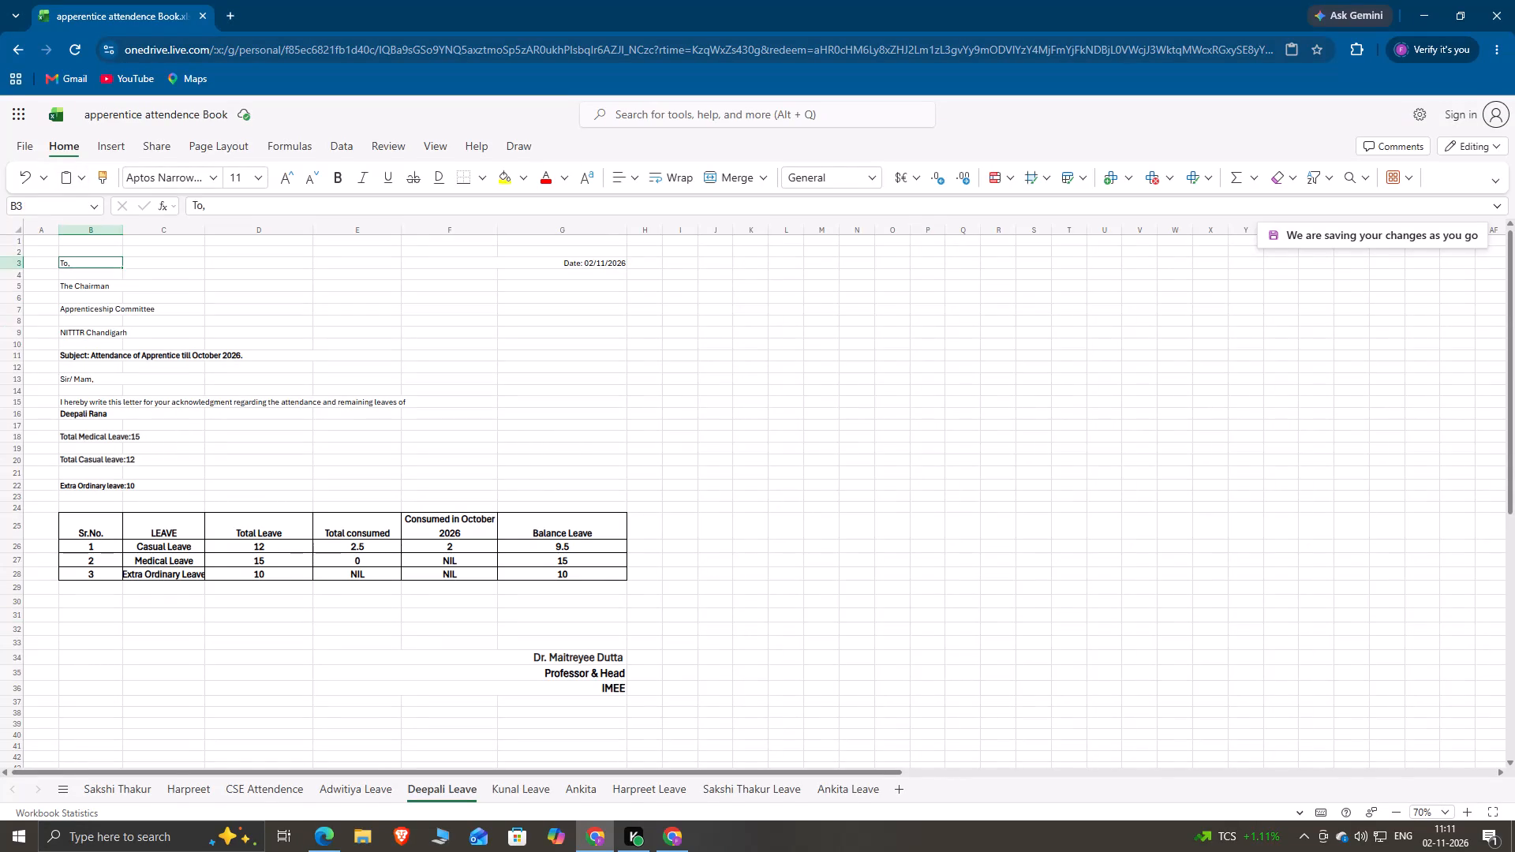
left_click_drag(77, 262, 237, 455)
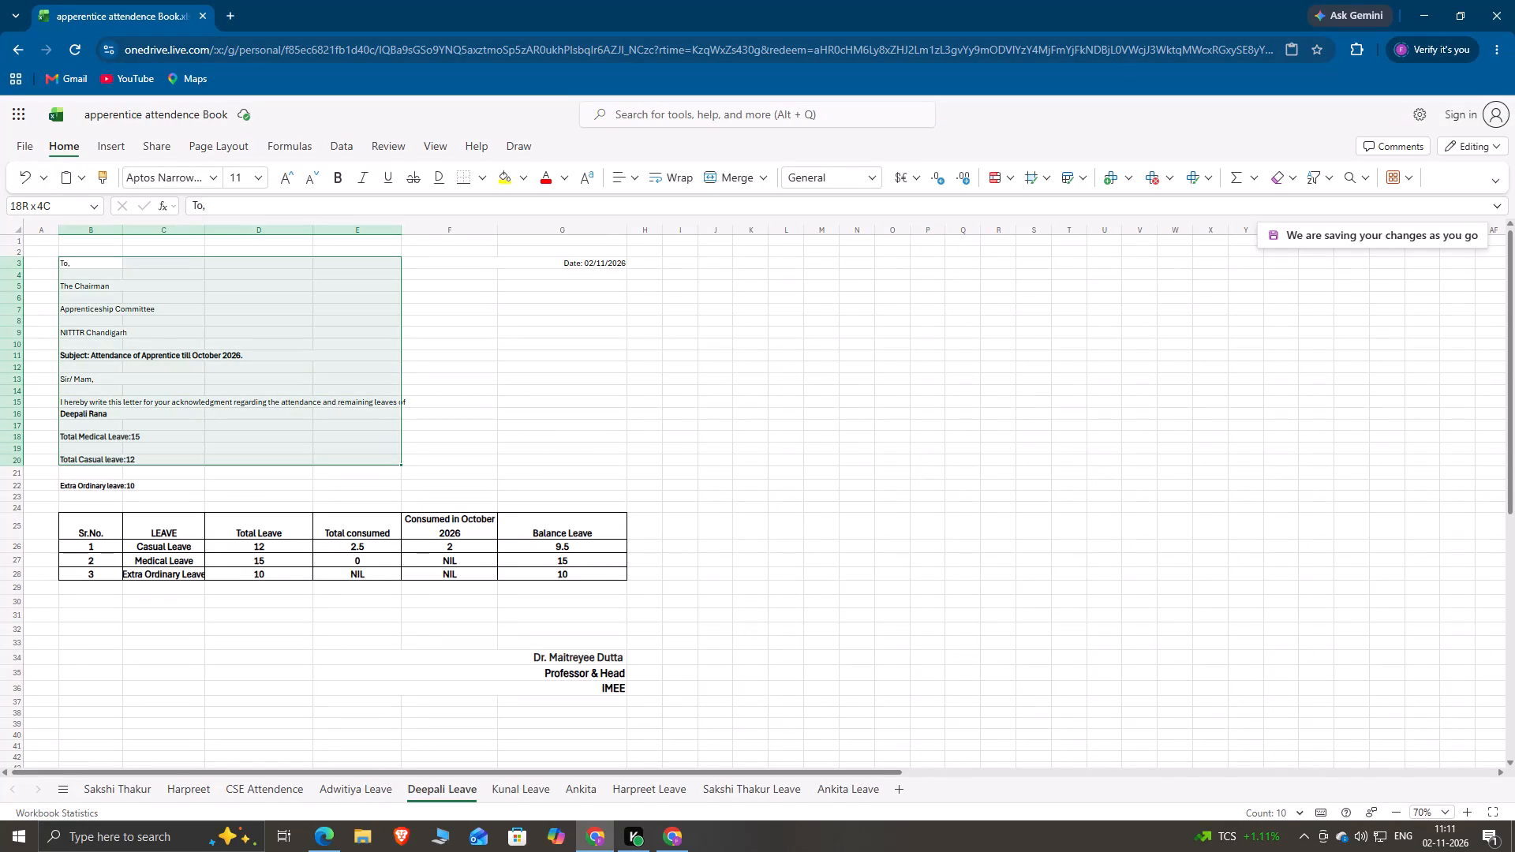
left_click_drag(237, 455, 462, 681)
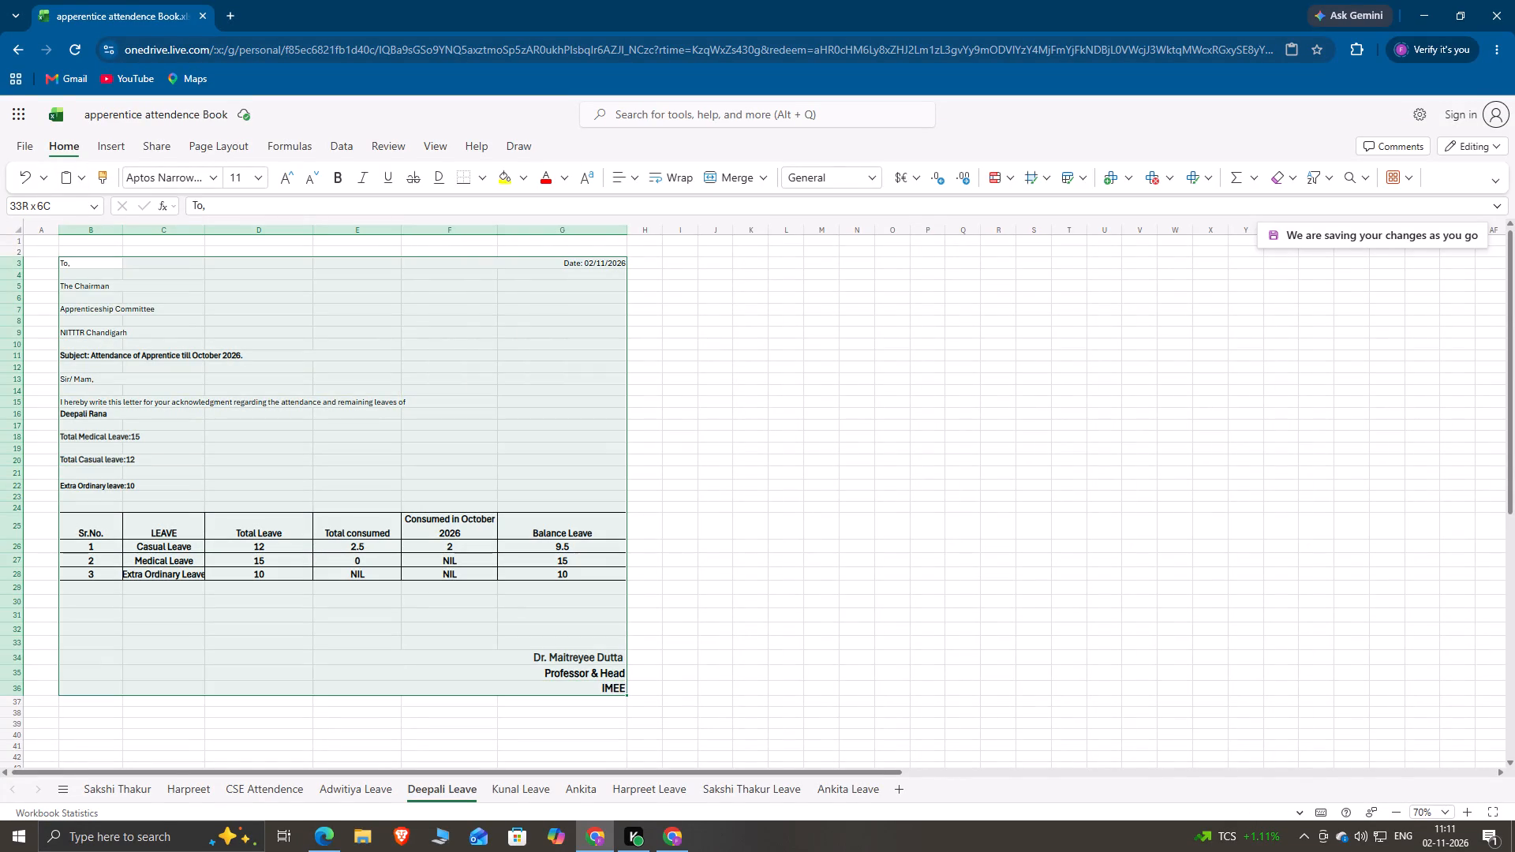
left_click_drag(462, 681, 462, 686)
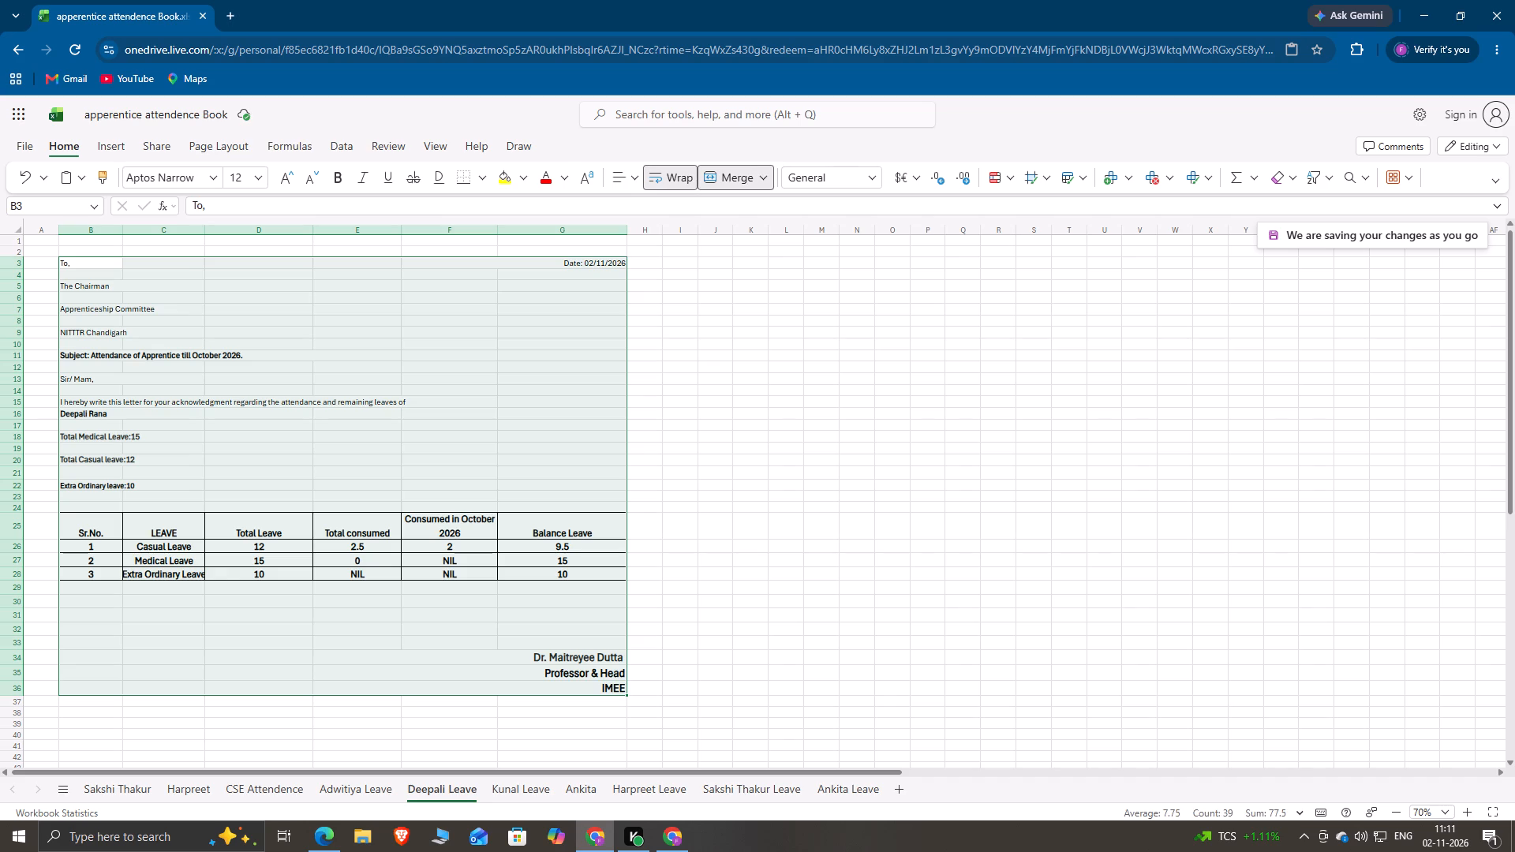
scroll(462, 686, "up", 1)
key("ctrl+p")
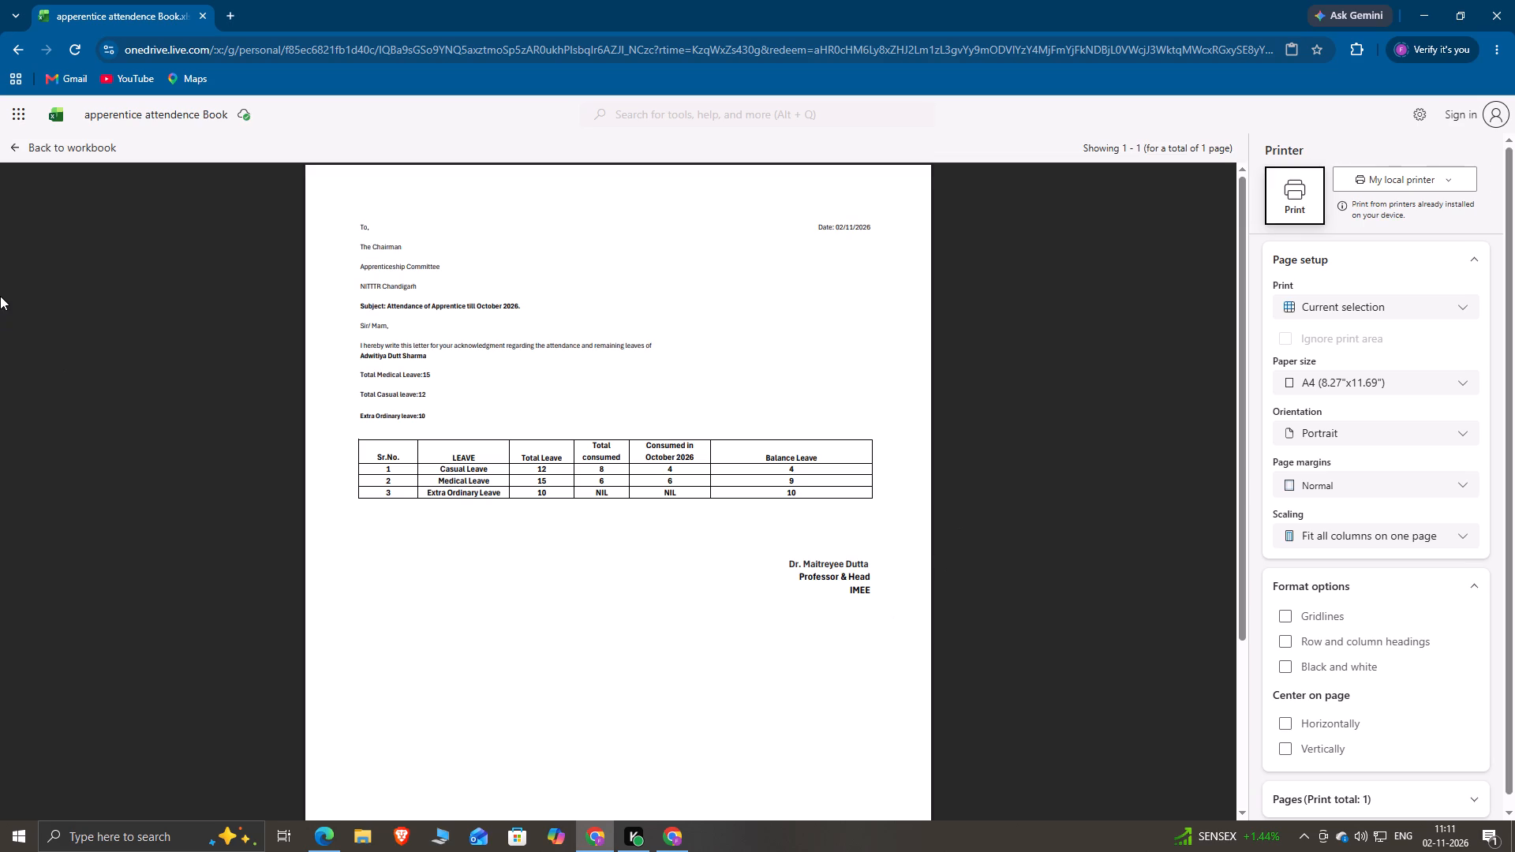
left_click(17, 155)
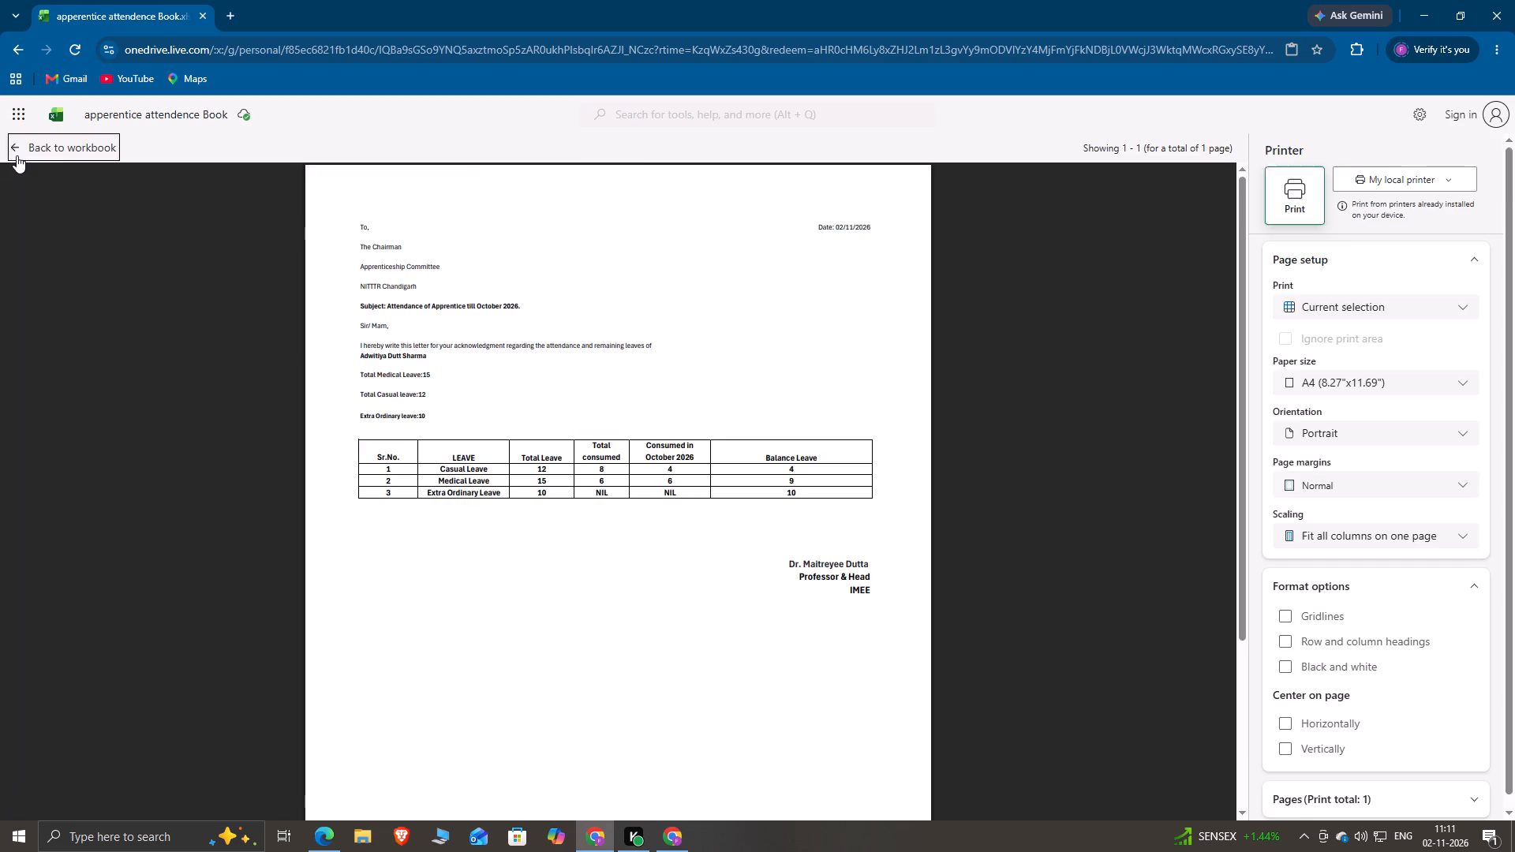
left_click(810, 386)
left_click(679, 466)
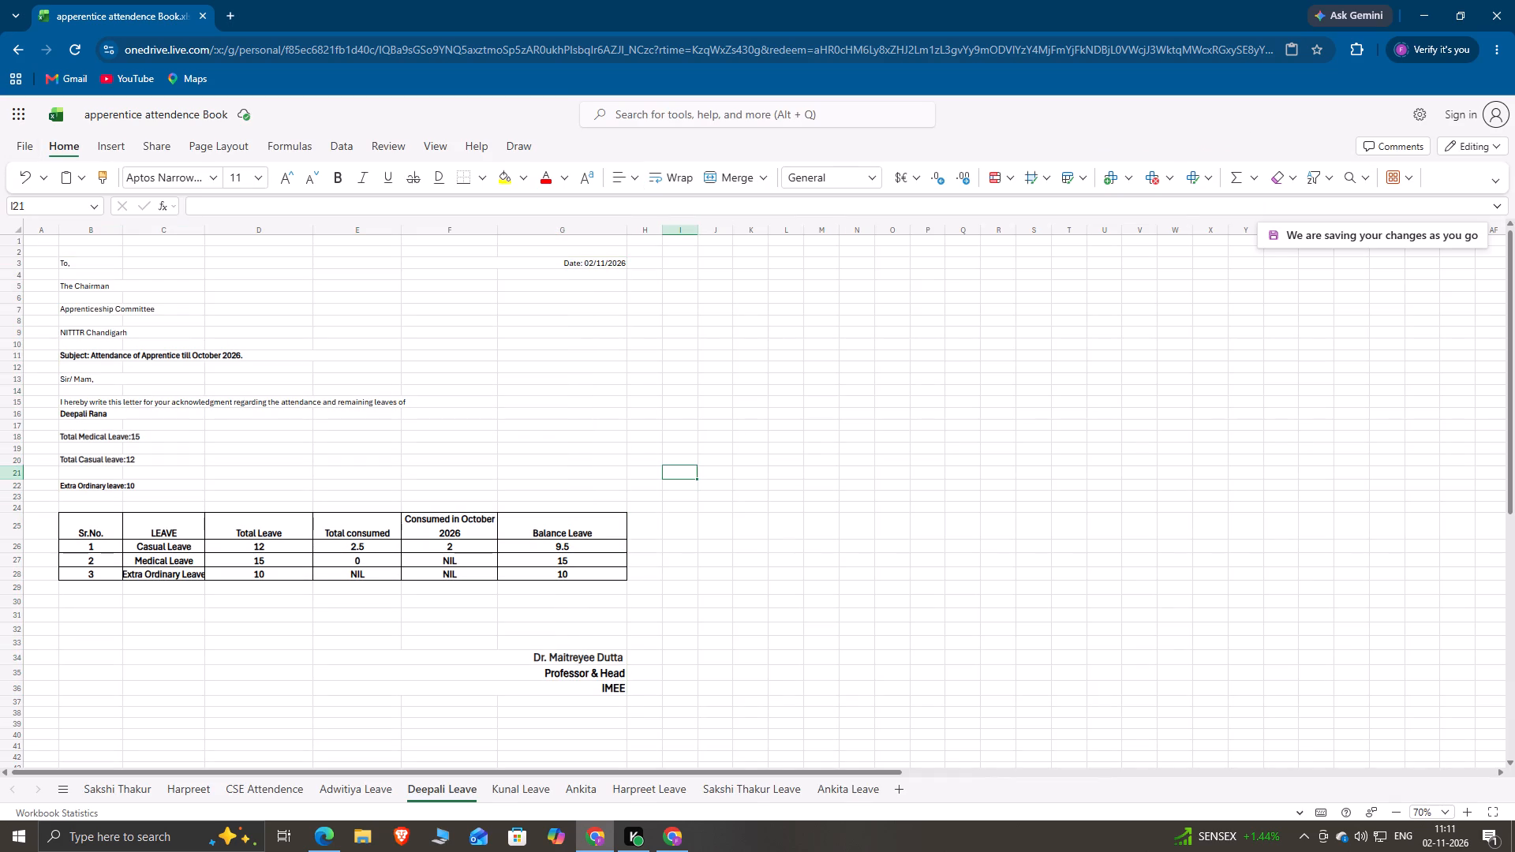
Save the attendance workbook with the letter's selection cleared.
left_click(792, 464)
key("ctrl+s")
key("ctrl+s")
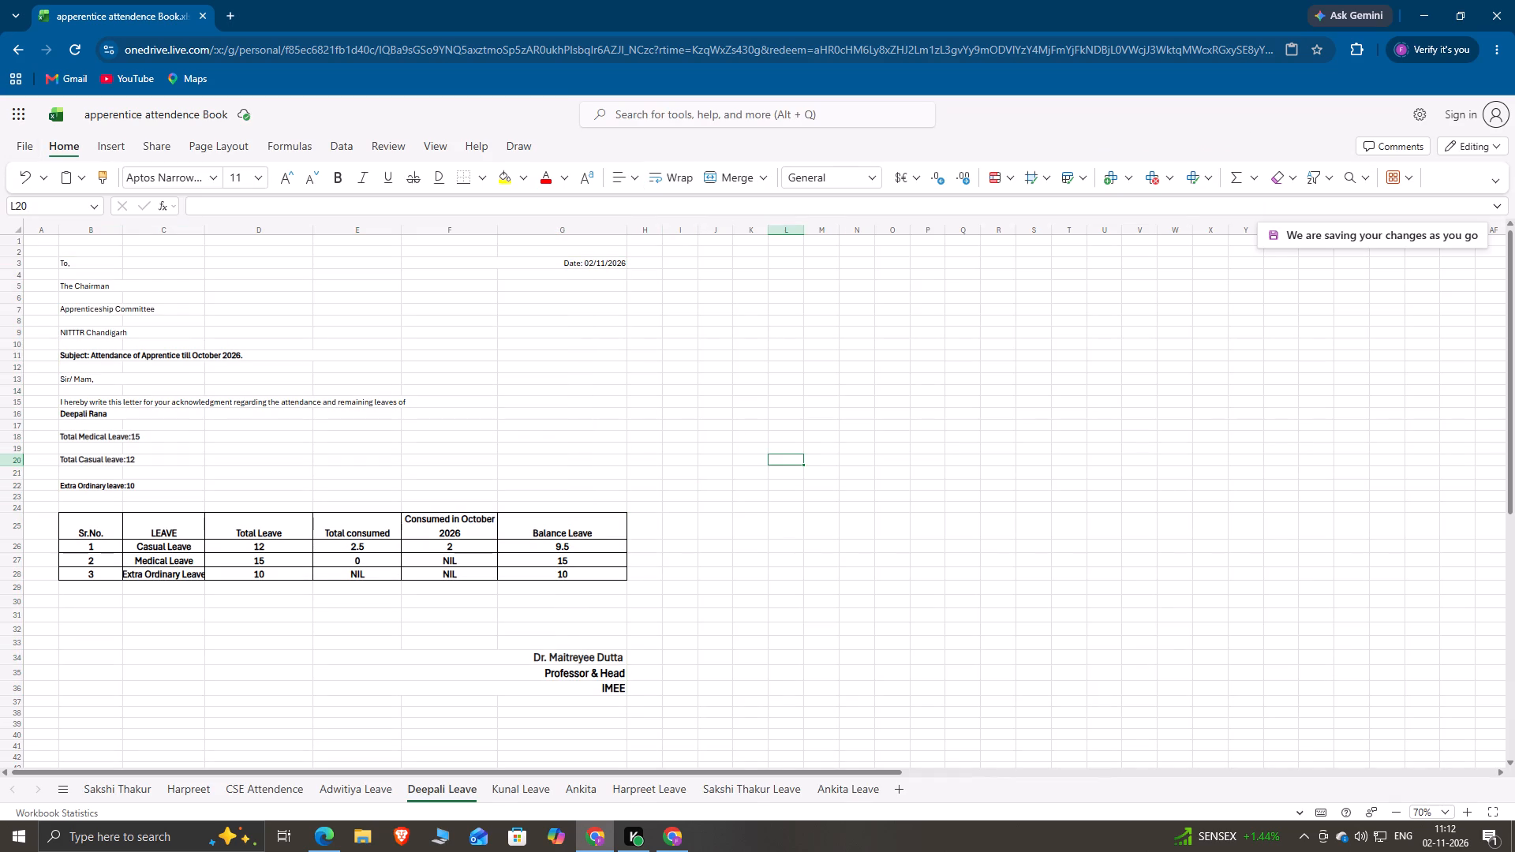
key("ctrl+s")
left_click(793, 464)
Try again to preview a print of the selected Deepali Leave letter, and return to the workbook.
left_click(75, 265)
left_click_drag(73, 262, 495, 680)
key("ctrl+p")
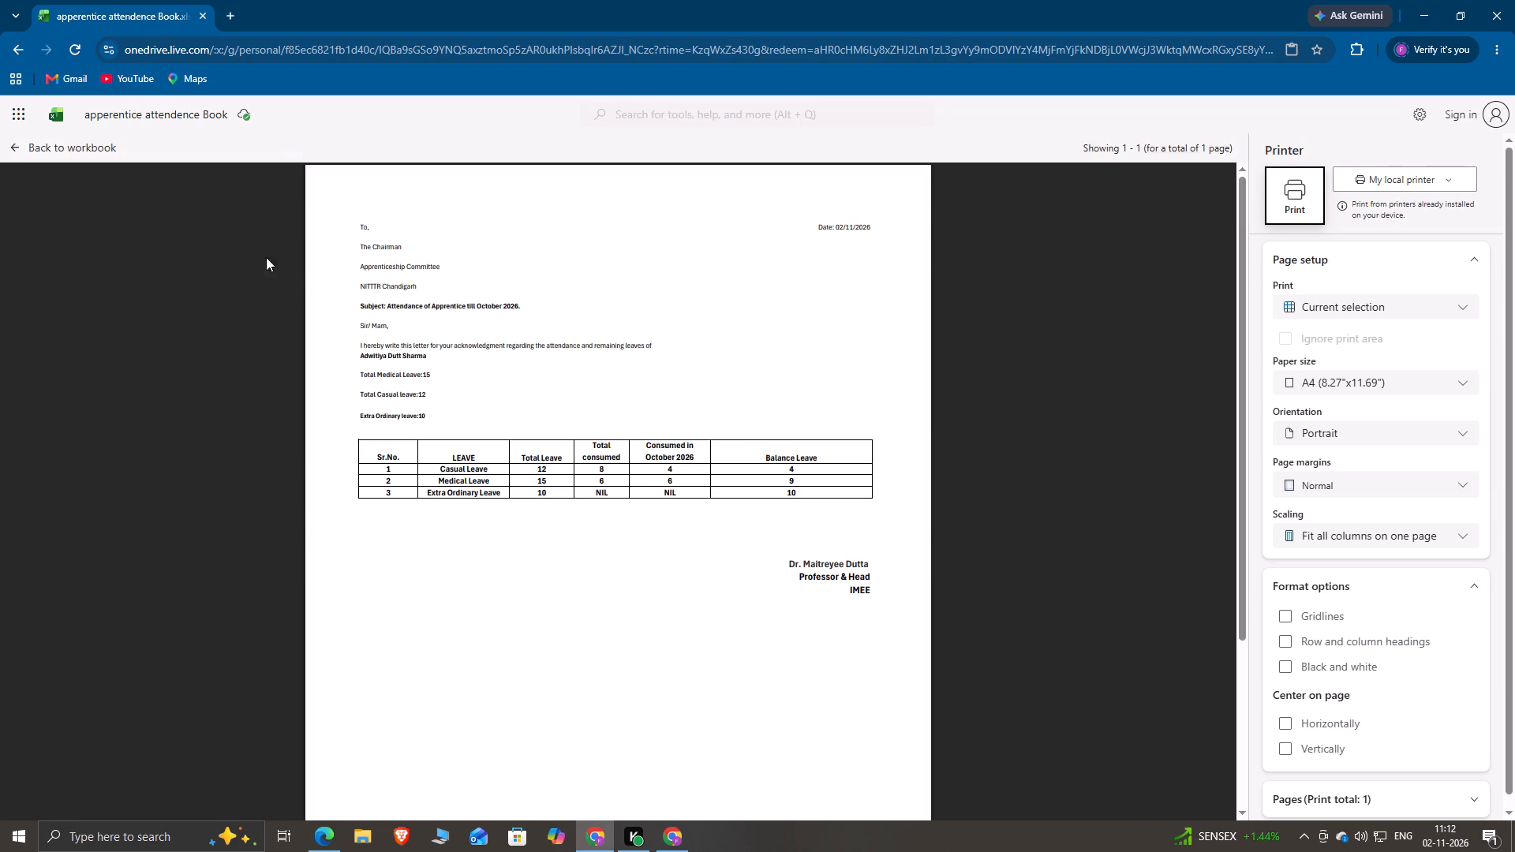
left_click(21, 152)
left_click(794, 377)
Save the attendance workbook again and reload its page in the browser.
scroll(747, 393, "up", 5)
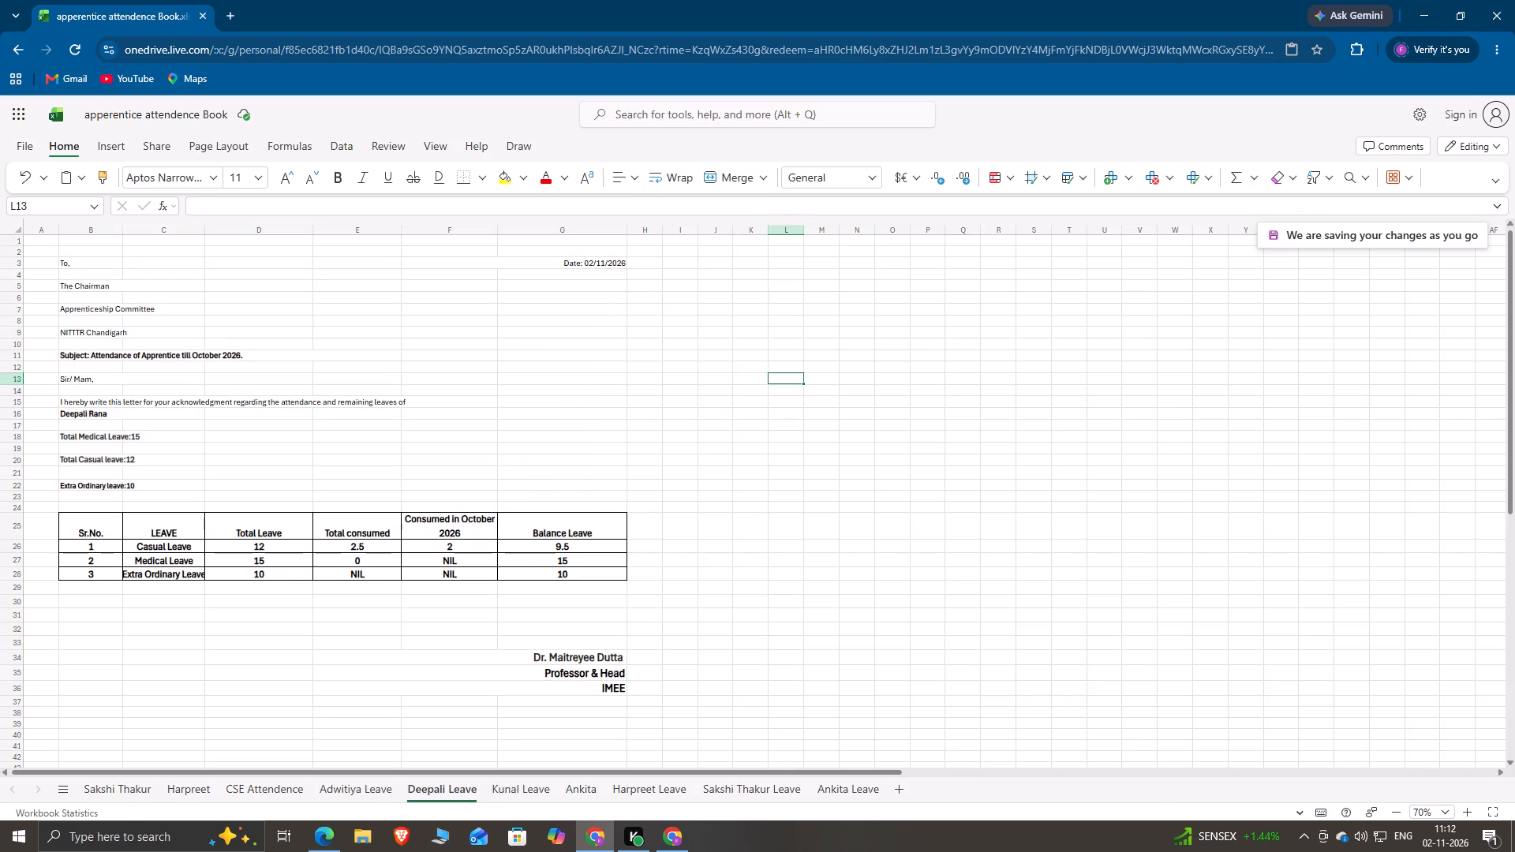
key("ctrl+s")
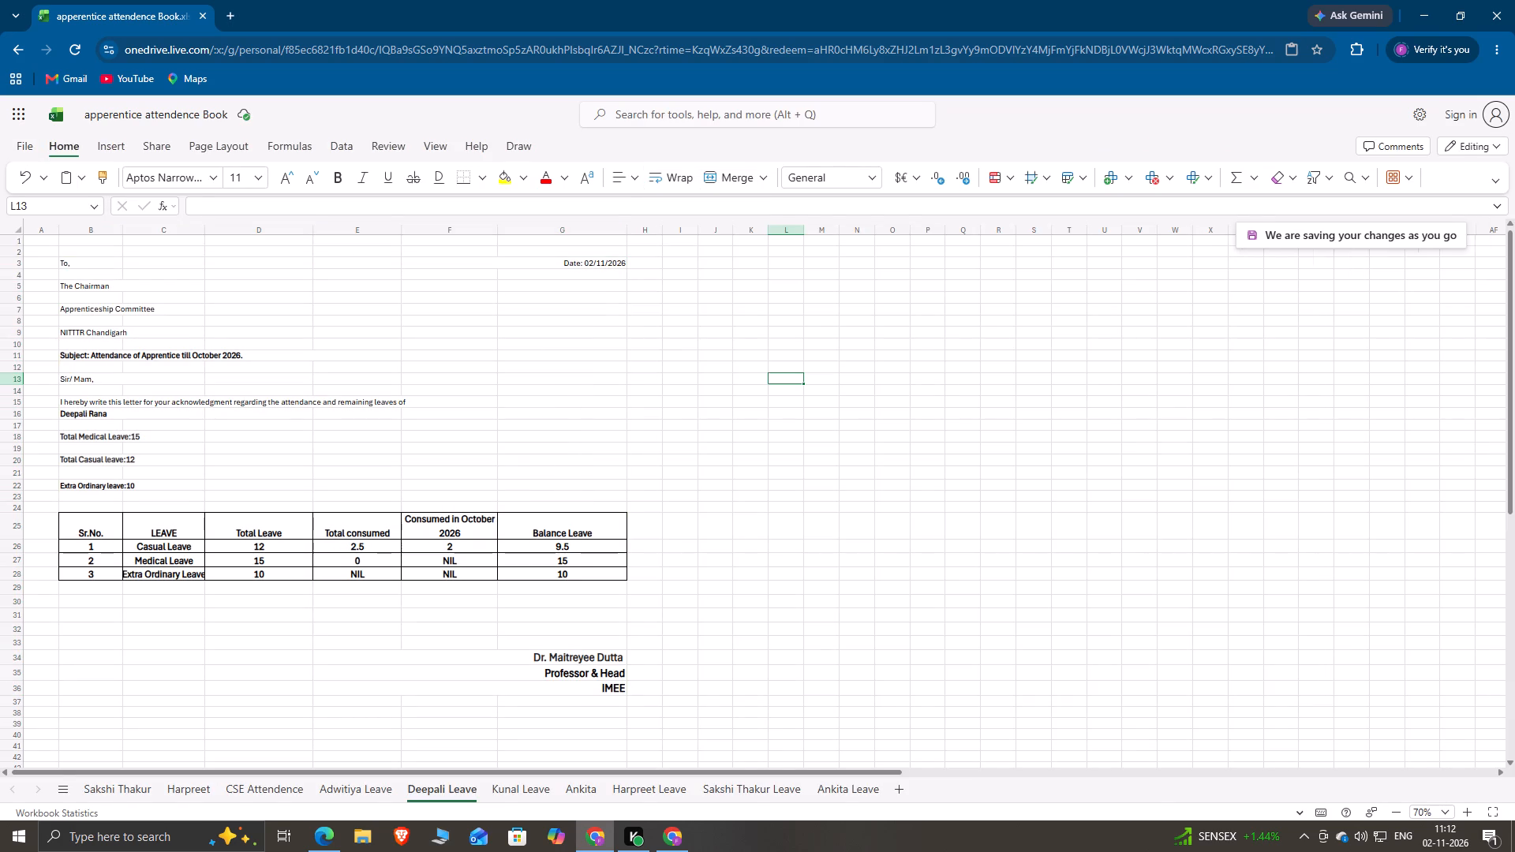
scroll(617, 424, "up", 3)
key("ctrl+s")
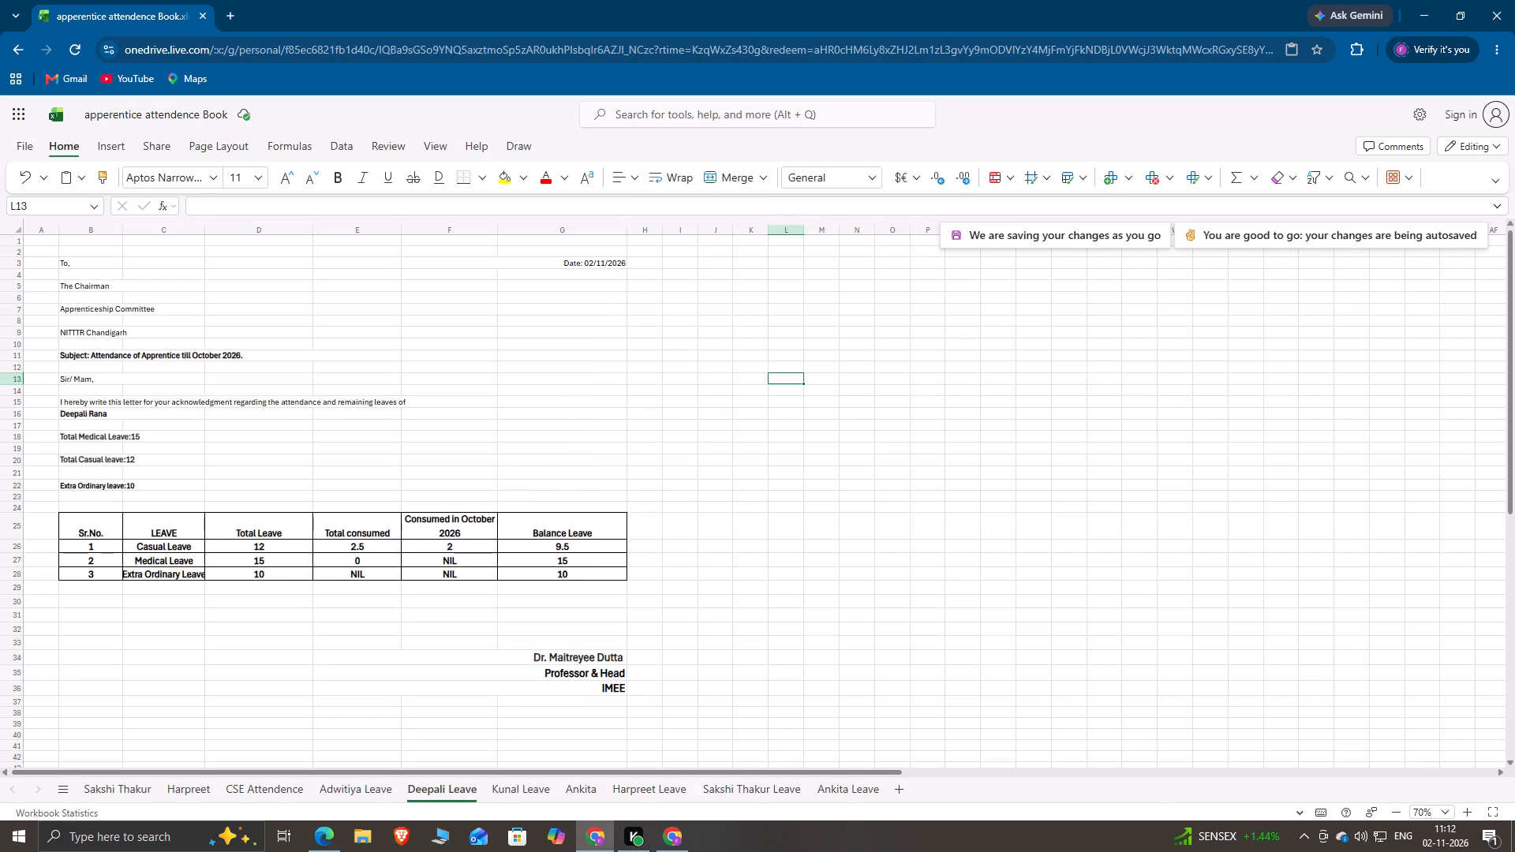
left_click(79, 49)
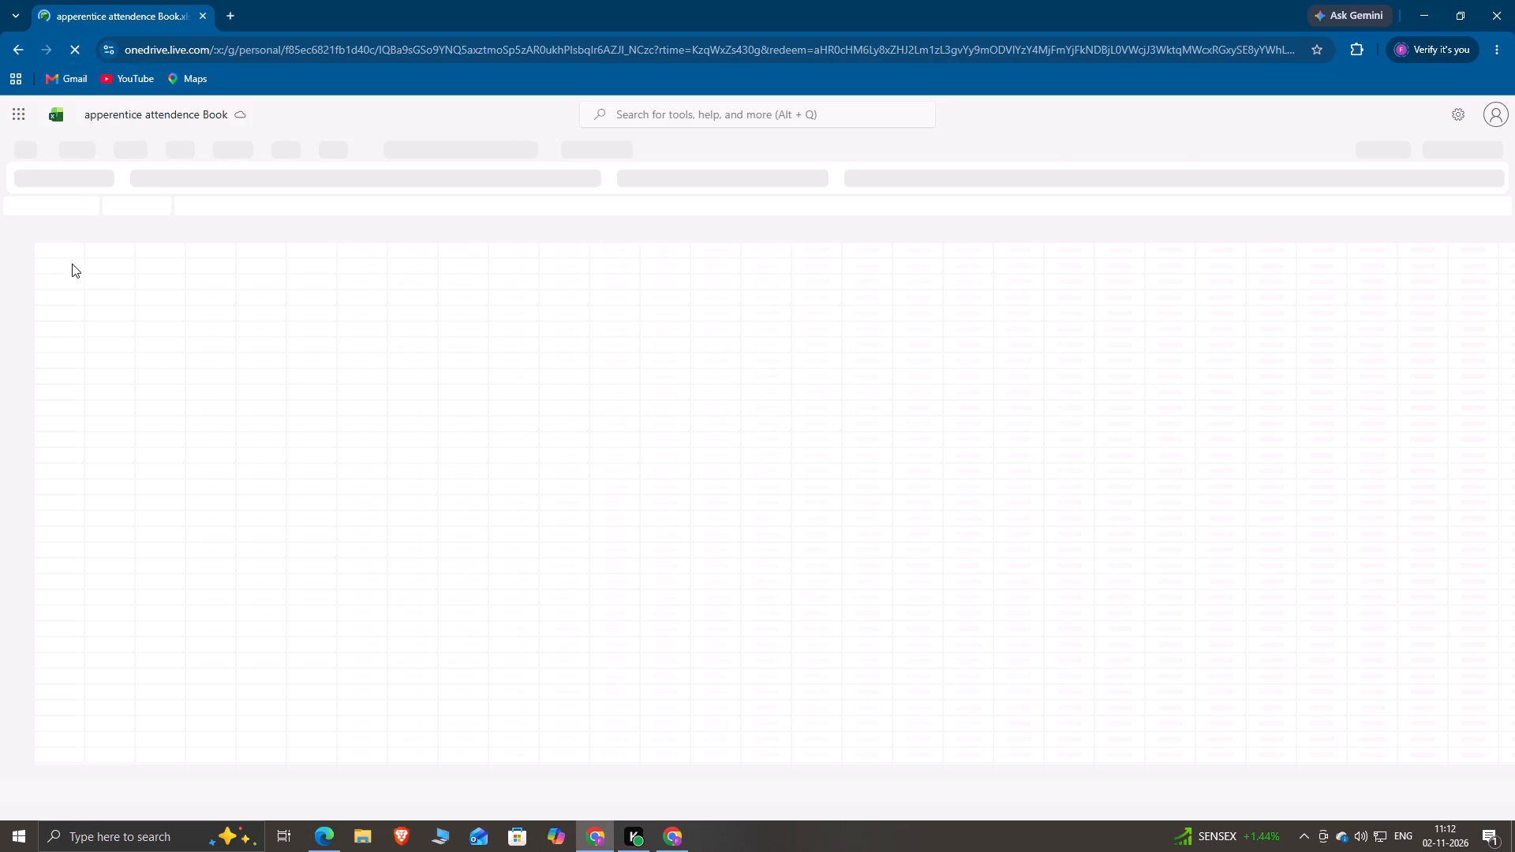
Select the Deepali Leave letter through its signature block and print one black-and-white A4 portrait copy on the HP LaserJet printer.
left_click(76, 260)
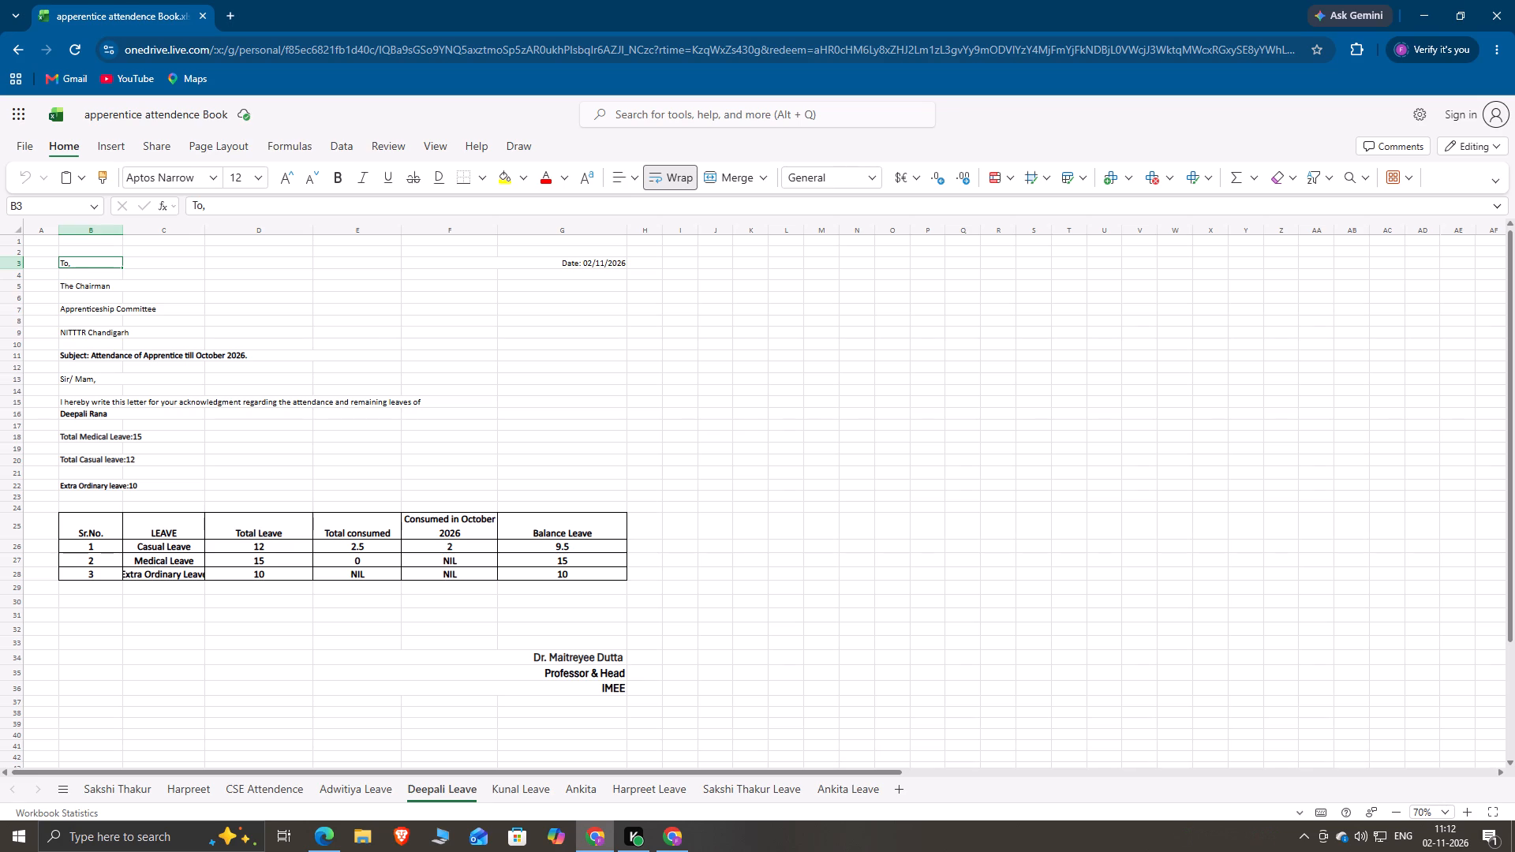
left_click(368, 319)
left_click(80, 262)
left_click_drag(77, 262, 439, 674)
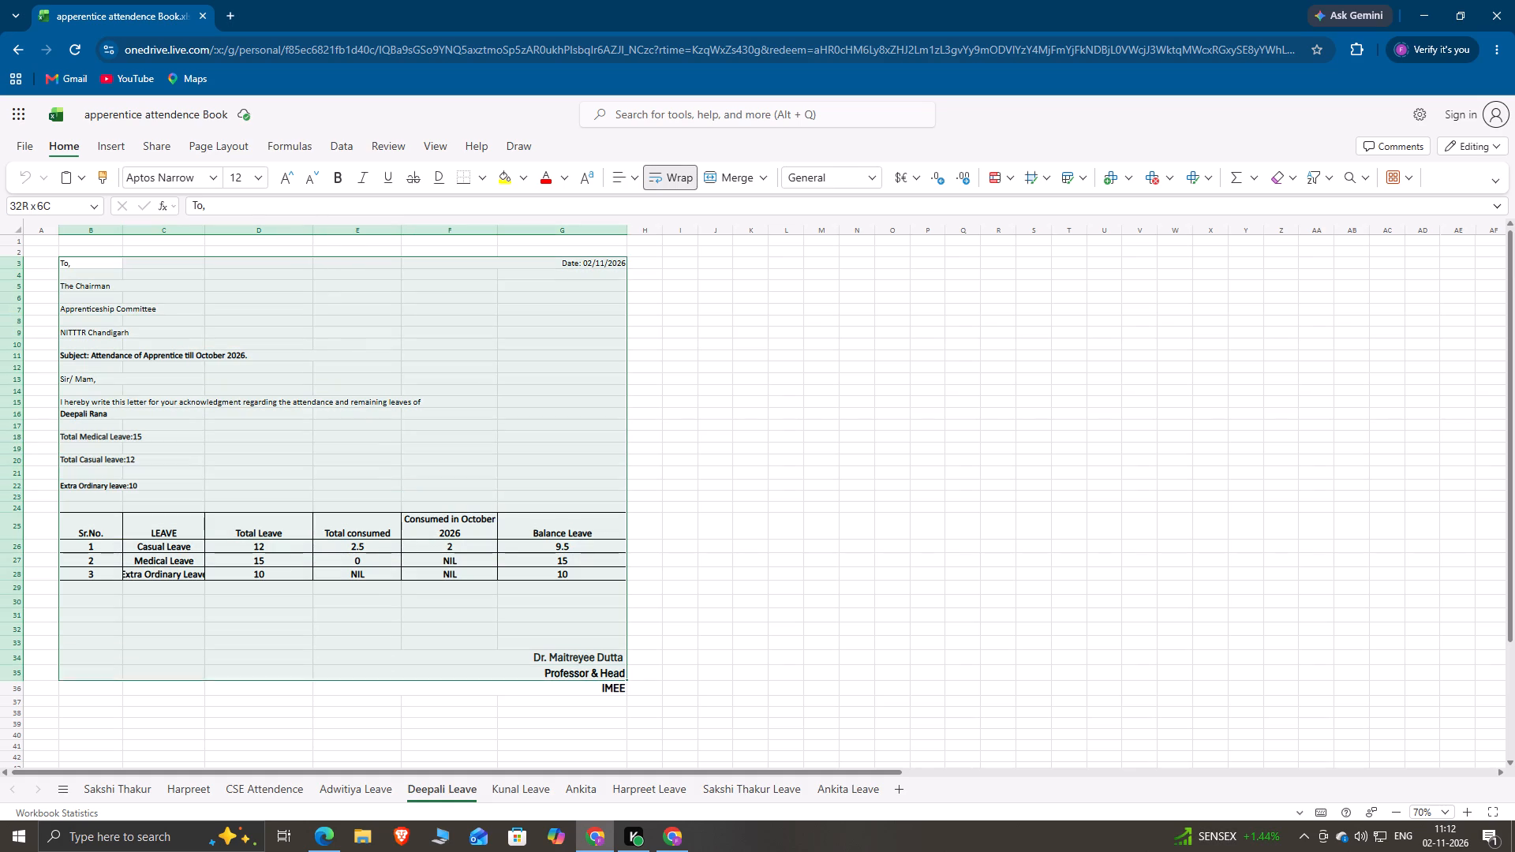
left_click_drag(439, 674, 439, 694)
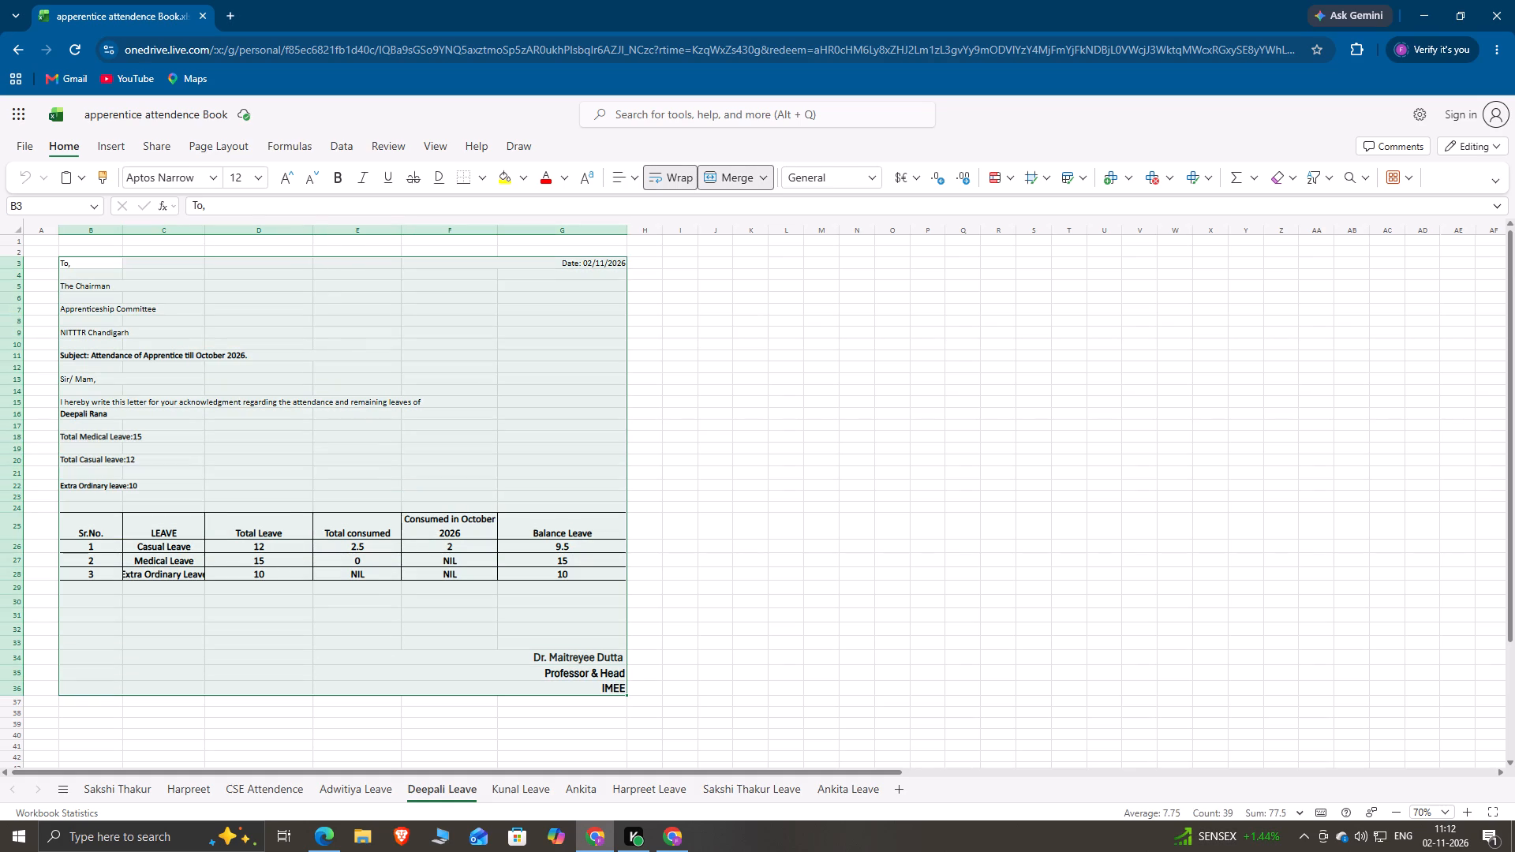
key("ctrl+p")
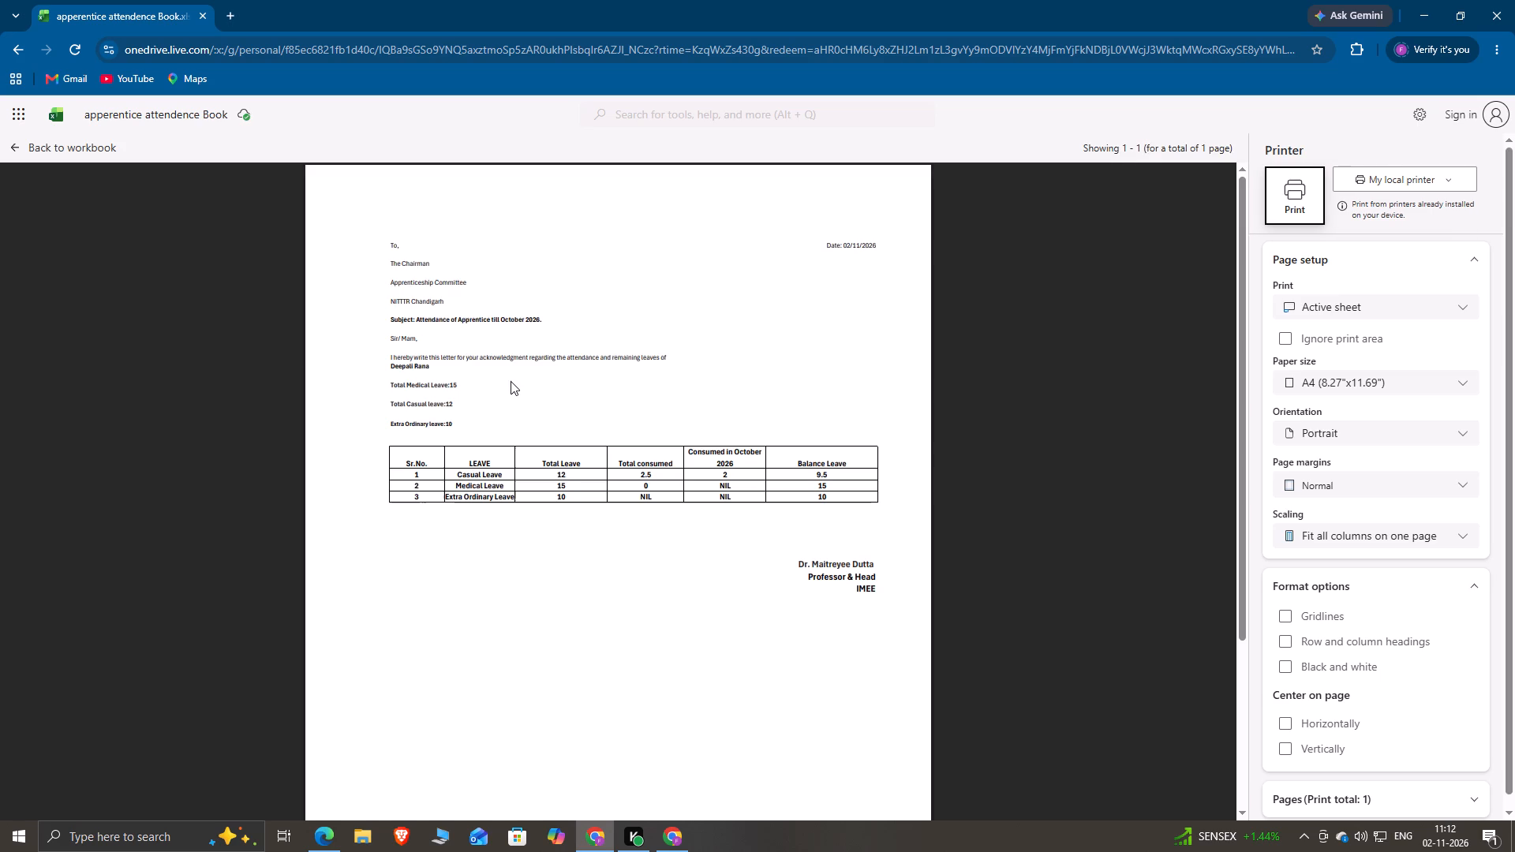
scroll(675, 599, "up", 2)
scroll(1170, 351, "up", 3)
scroll(817, 701, "down", 6)
scroll(817, 701, "up", 7)
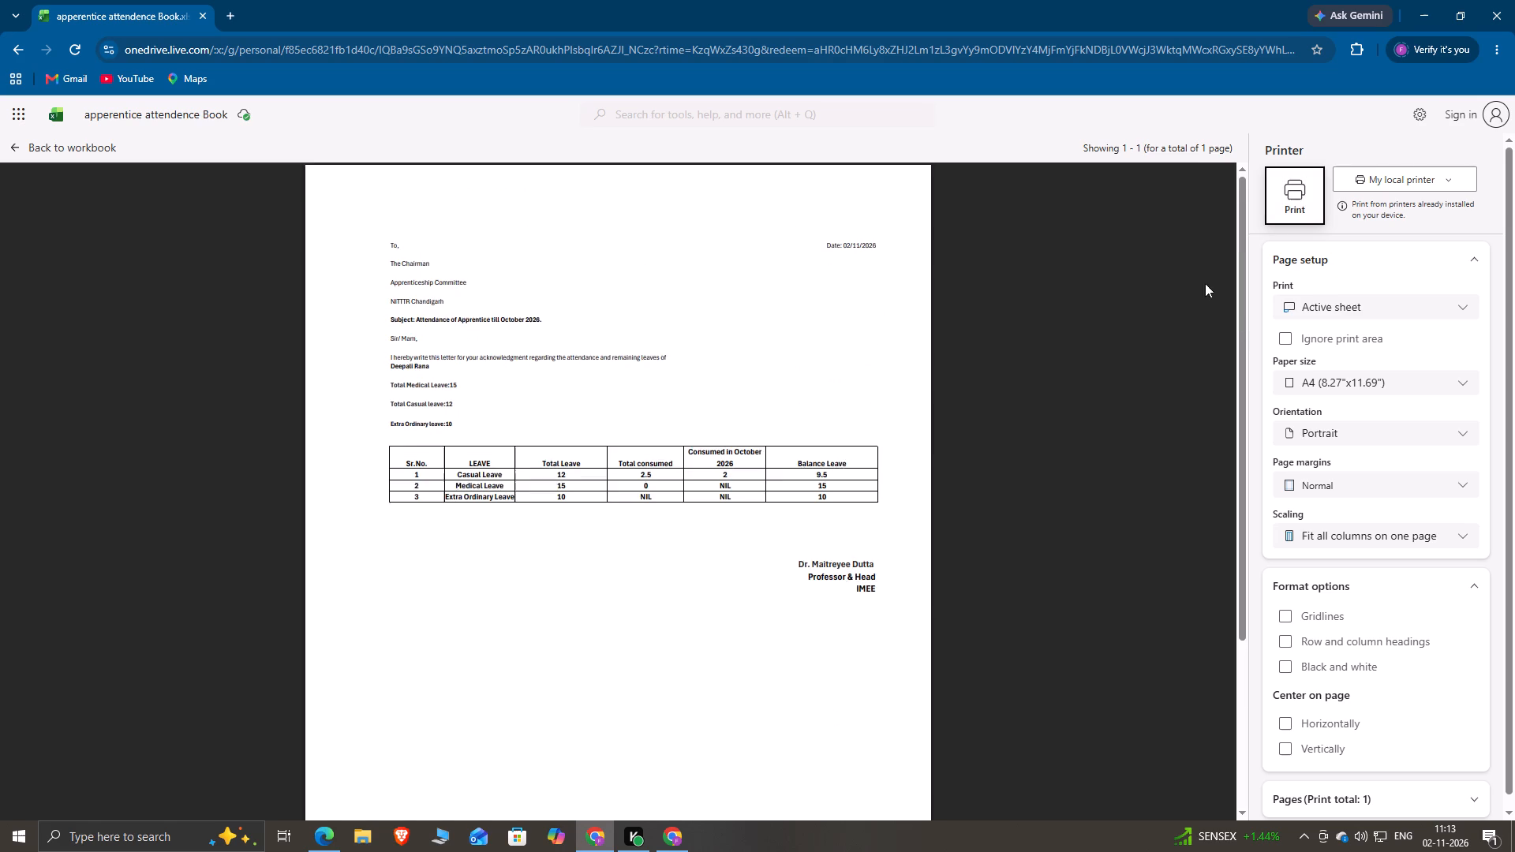
left_click(1277, 202)
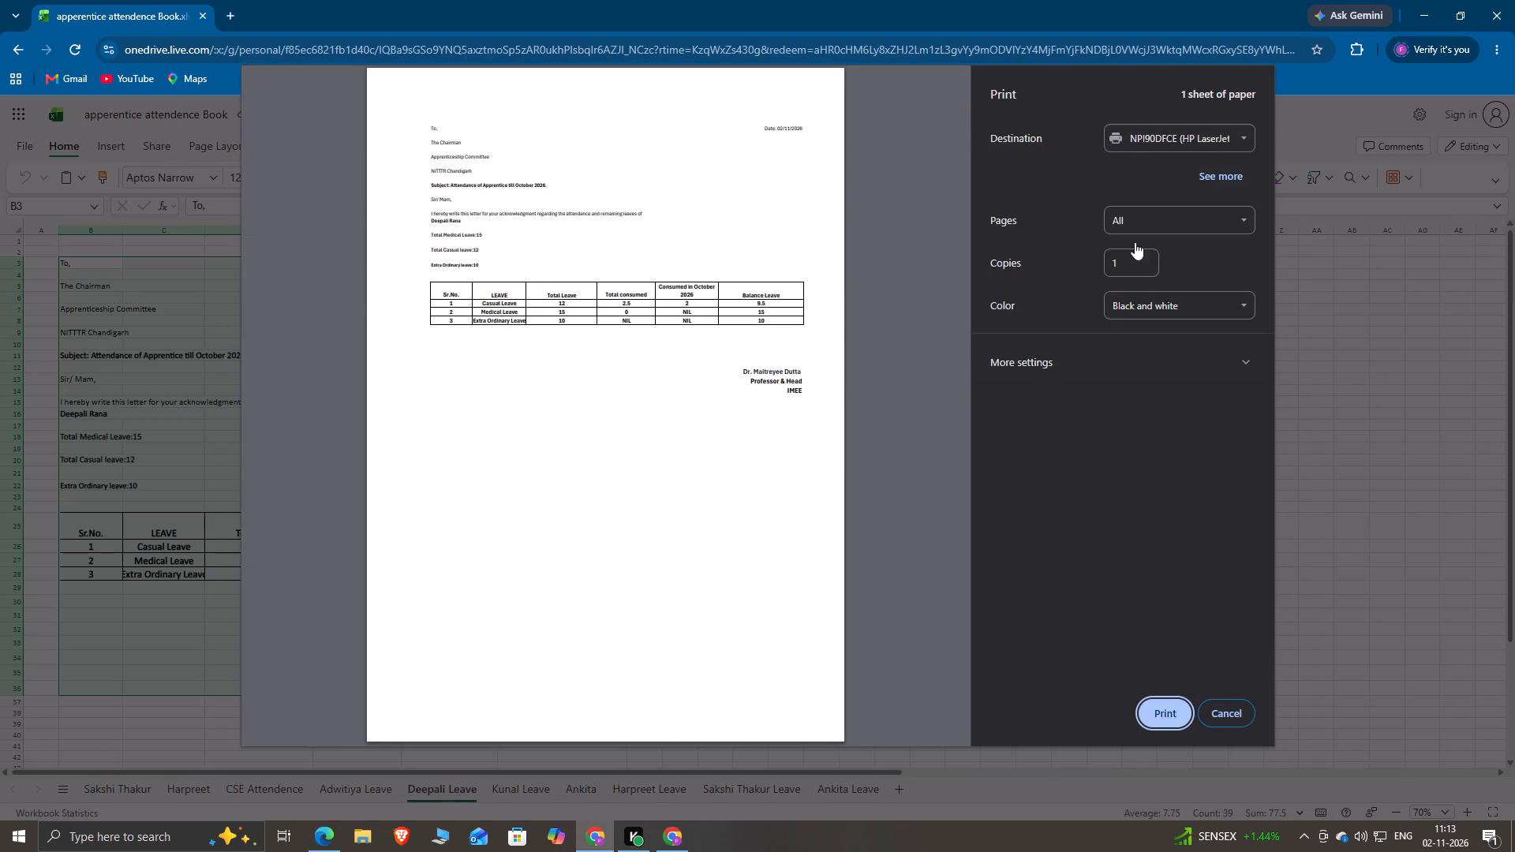
left_click(1154, 708)
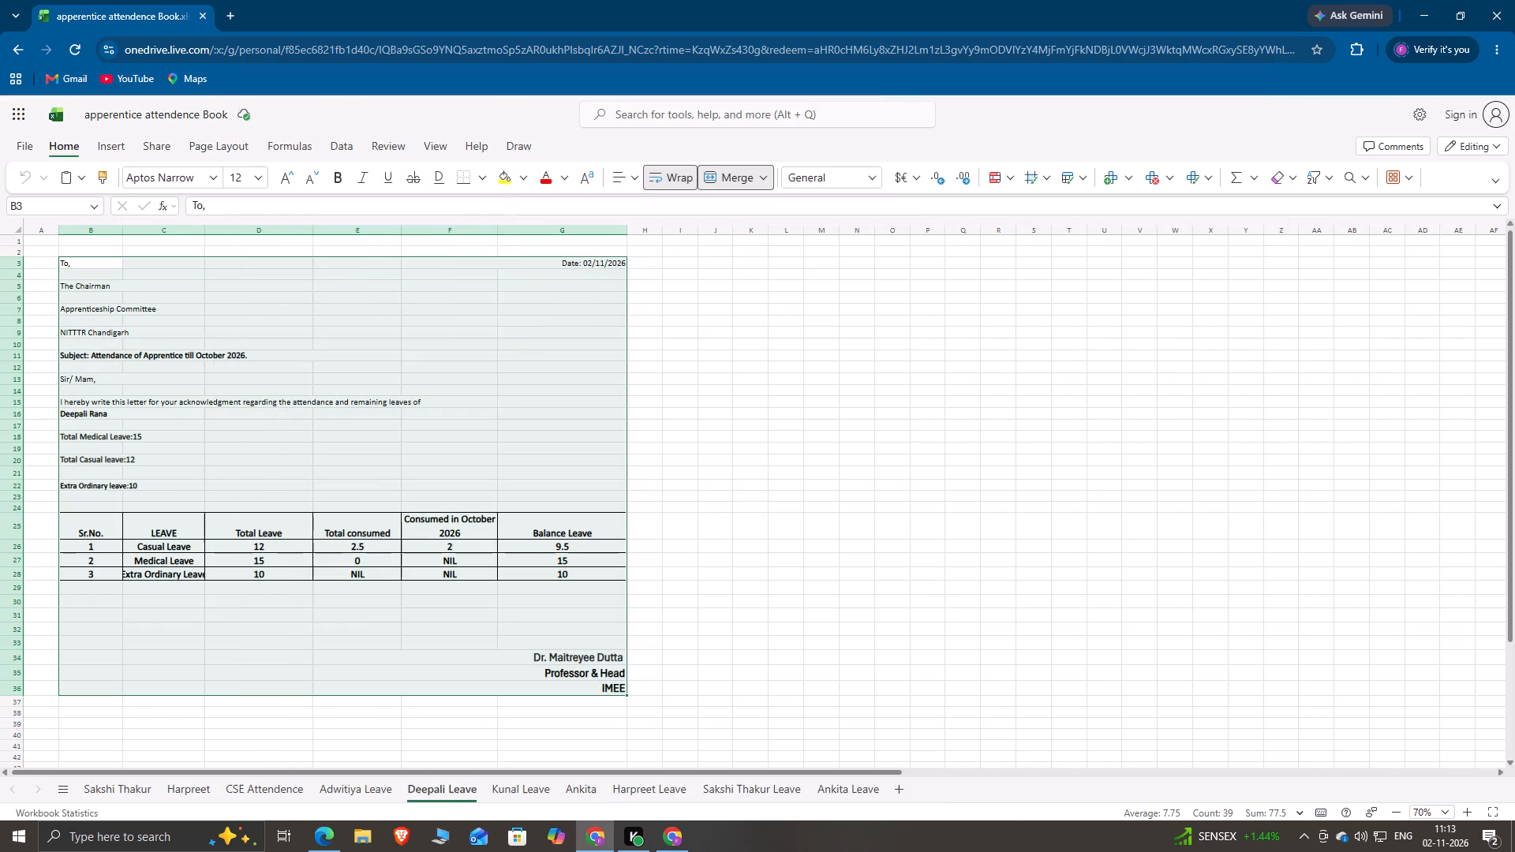
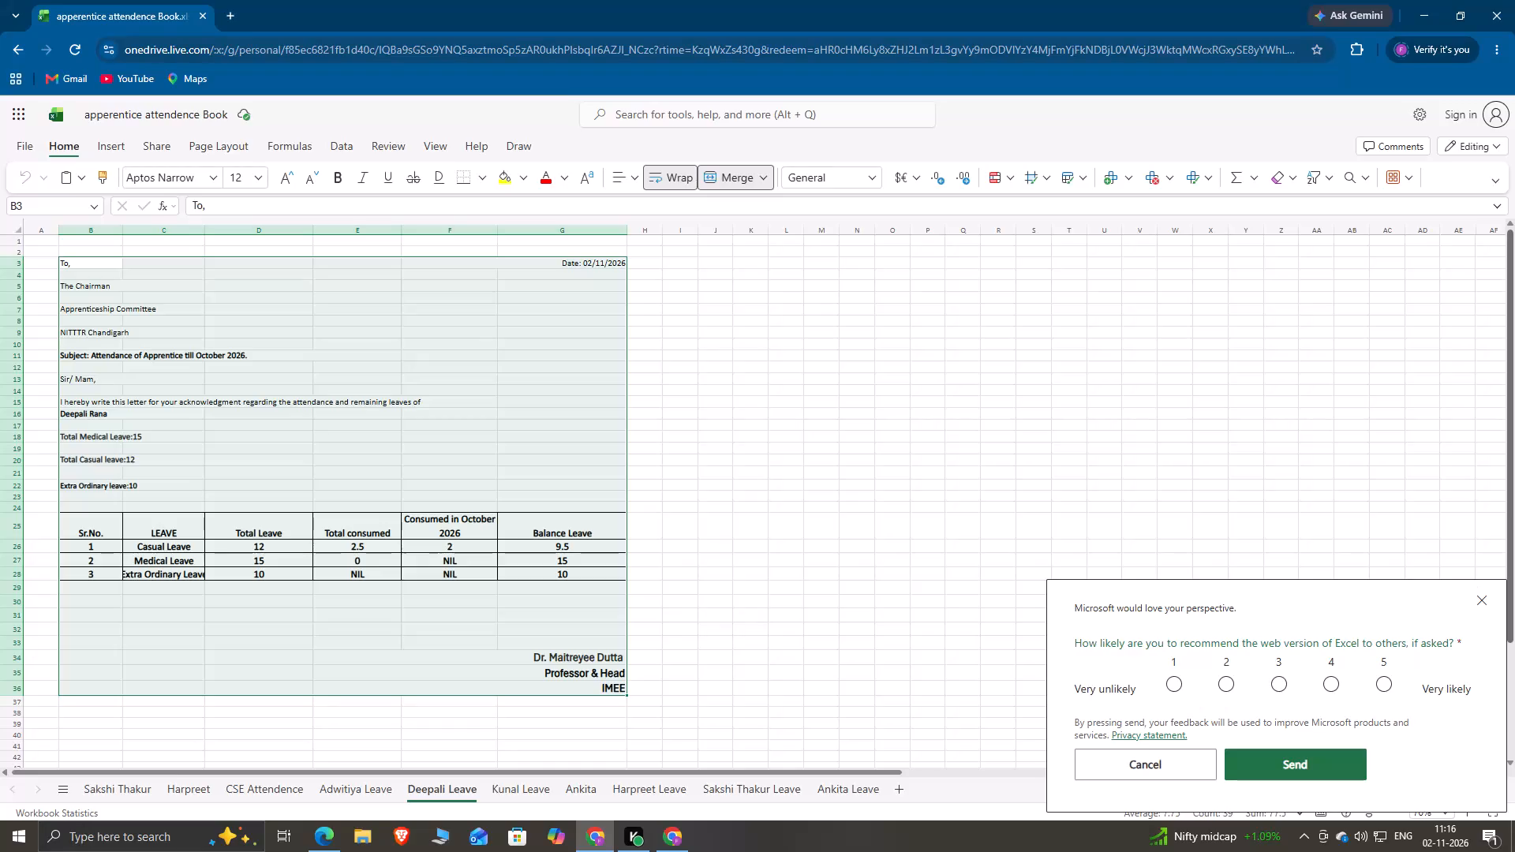
Dismiss the feedback survey about recommending the web version of Excel without giving a rating.
left_click(1485, 602)
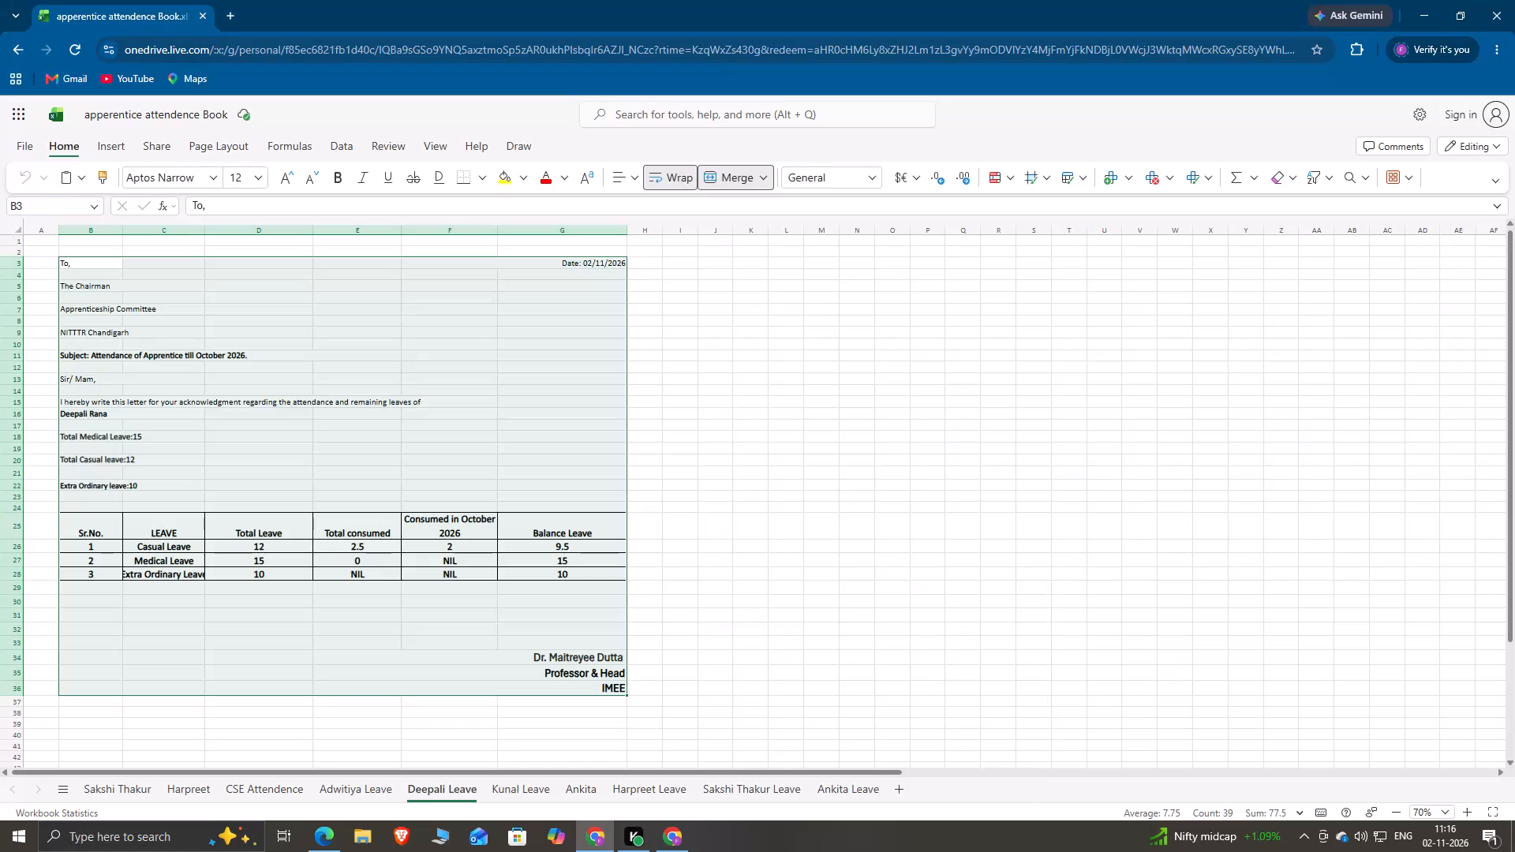
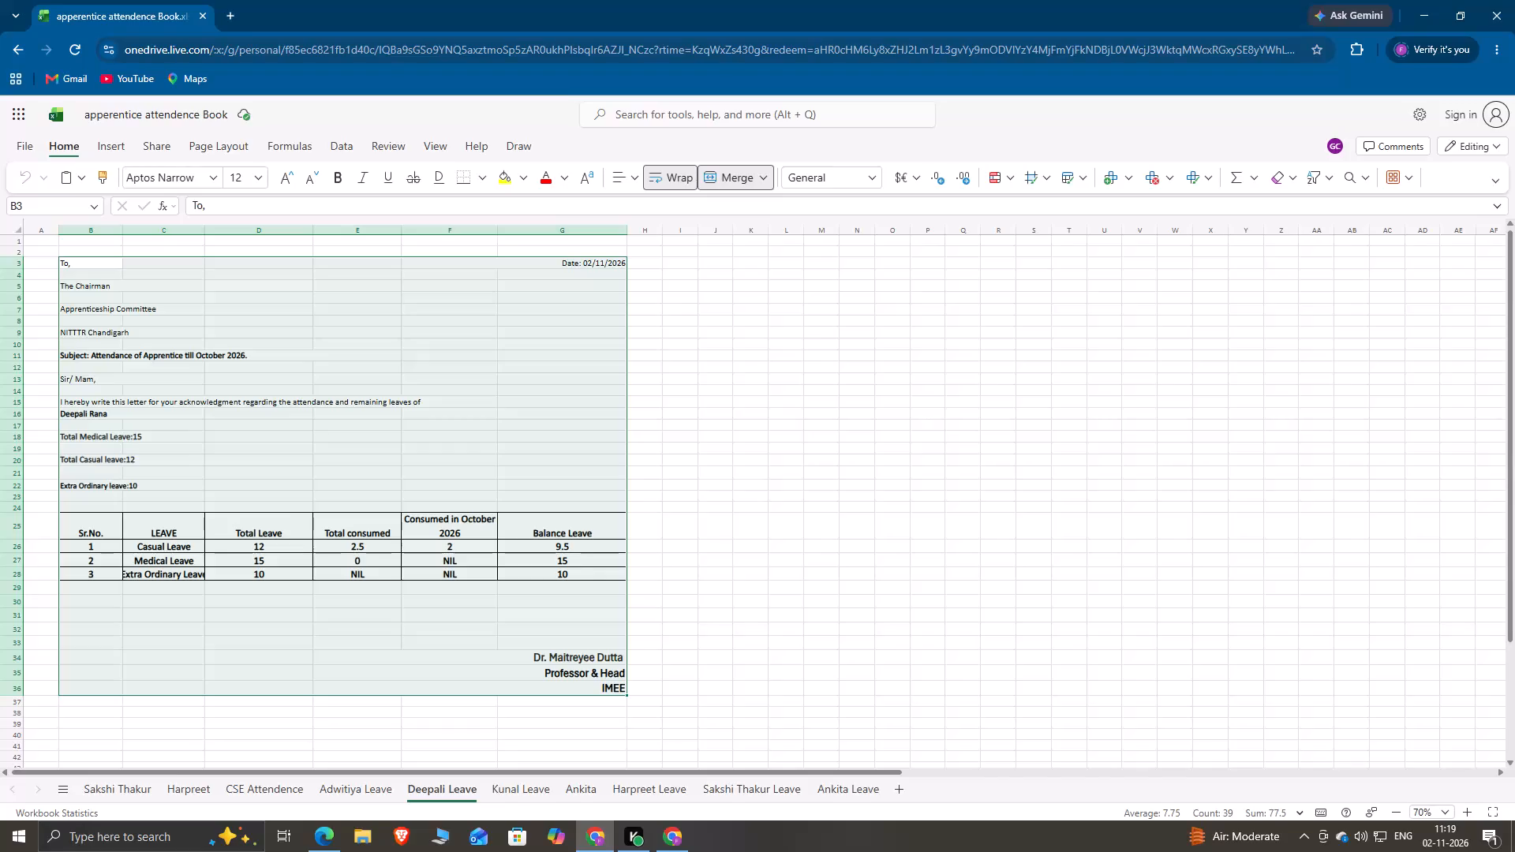
Deselect the leave letter range by making an empty cell outside the letter active.
left_click(1293, 578)
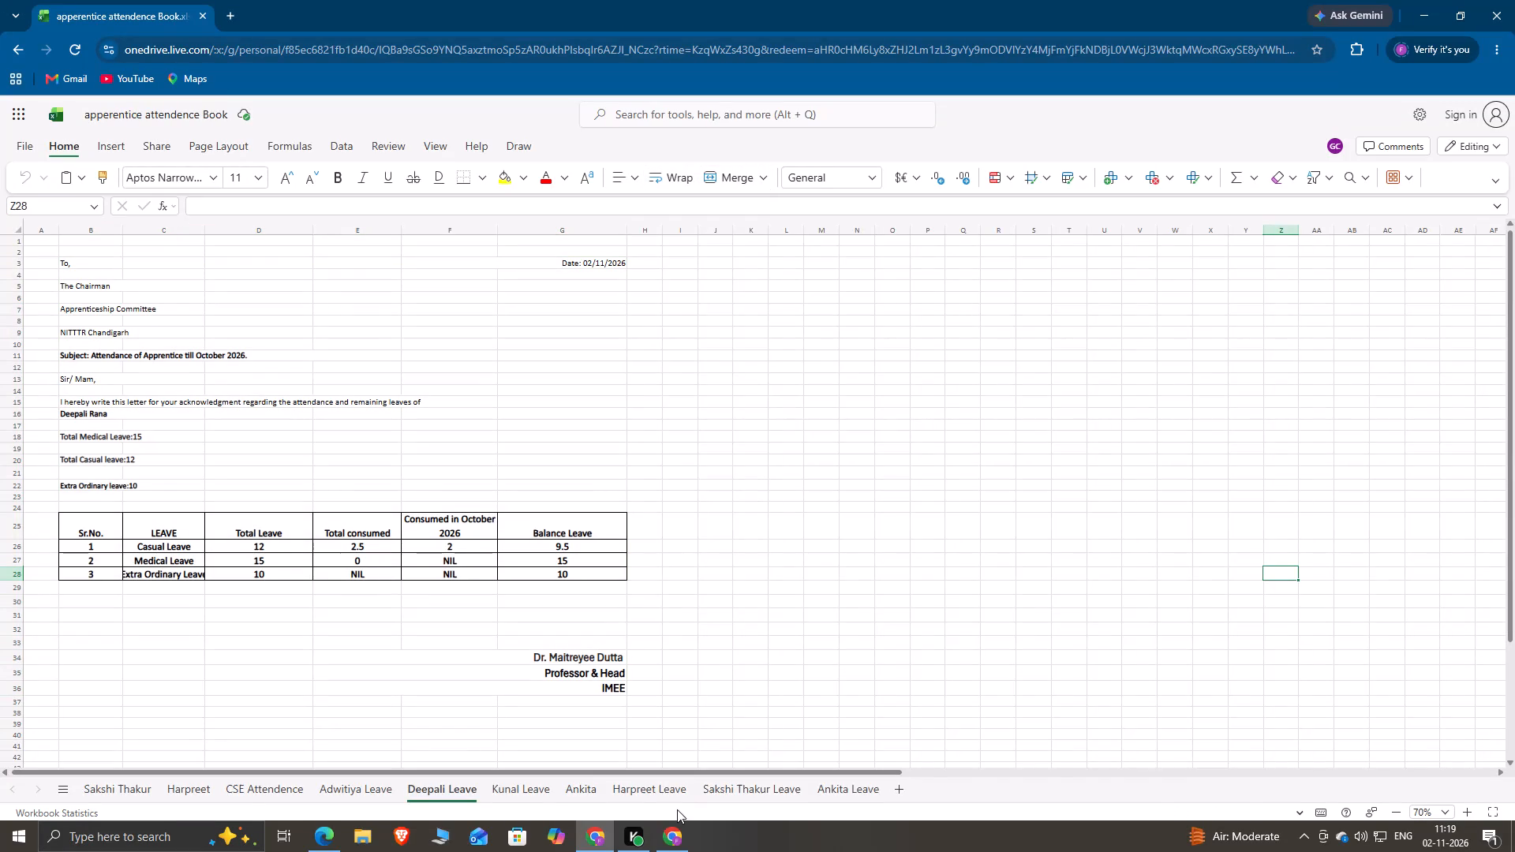
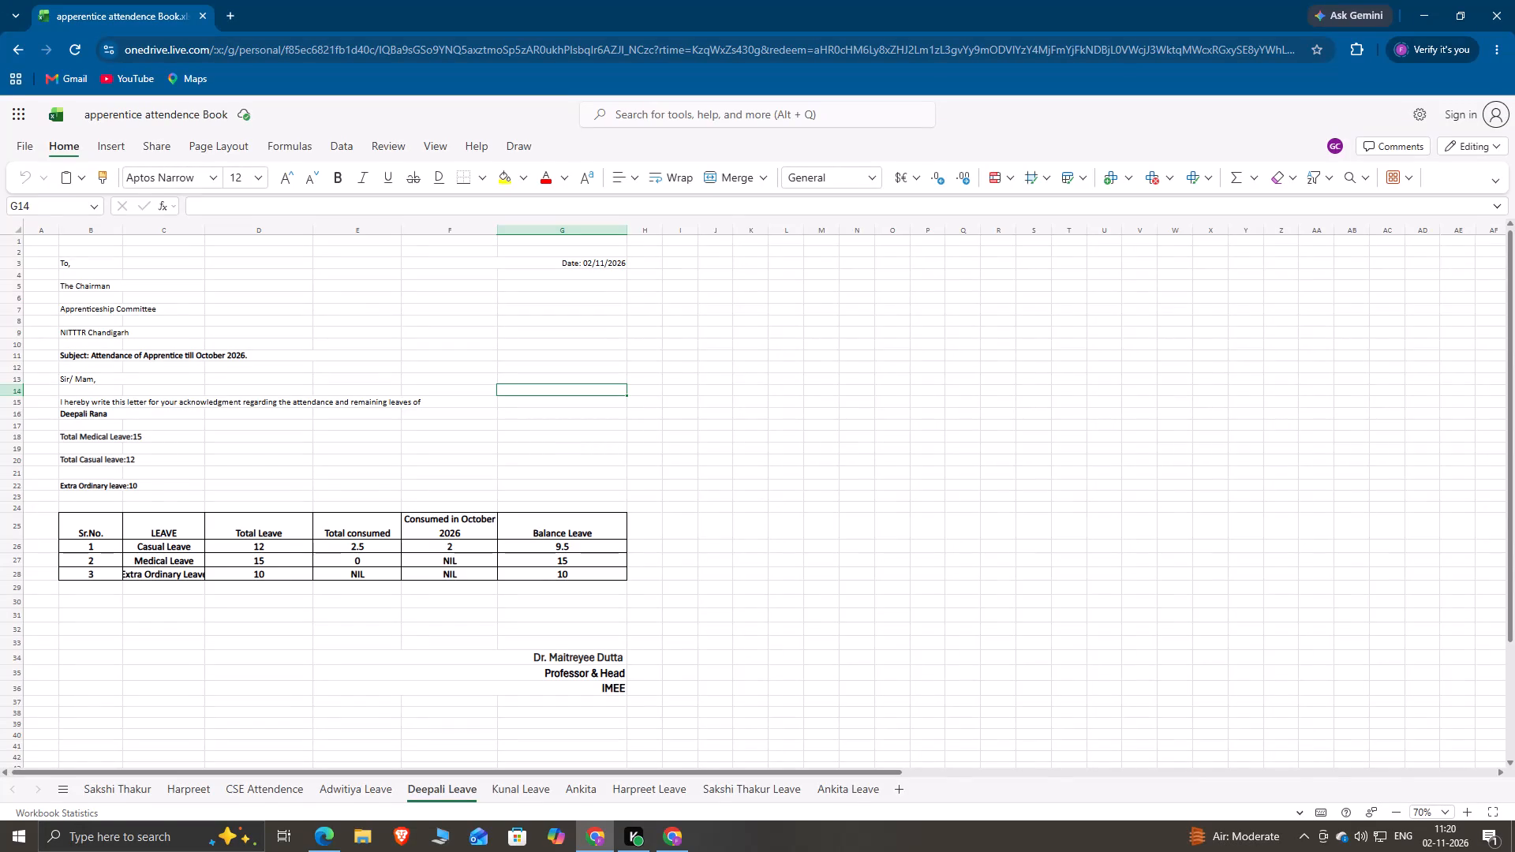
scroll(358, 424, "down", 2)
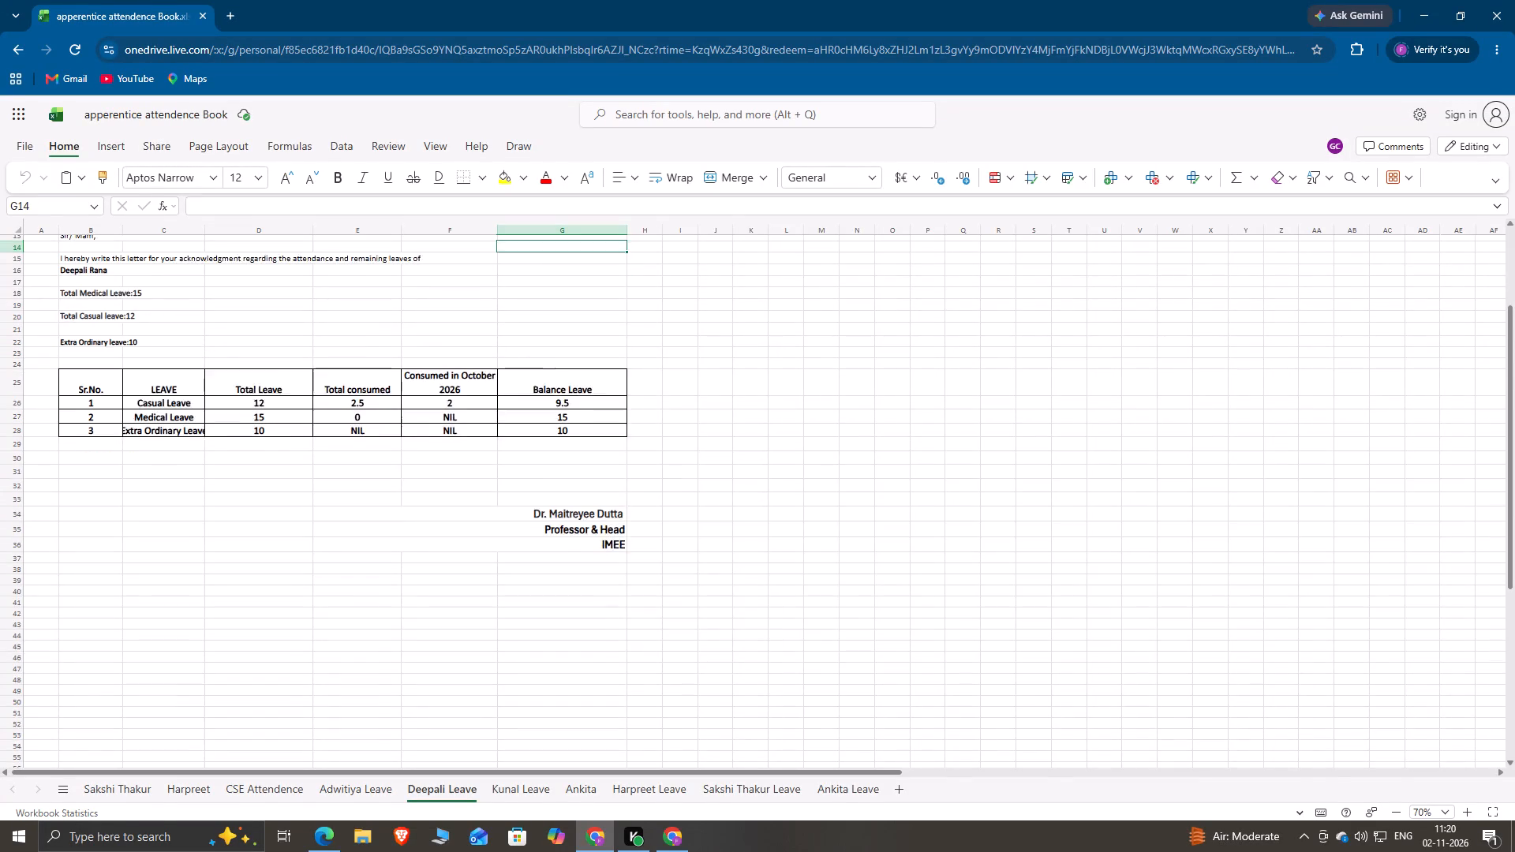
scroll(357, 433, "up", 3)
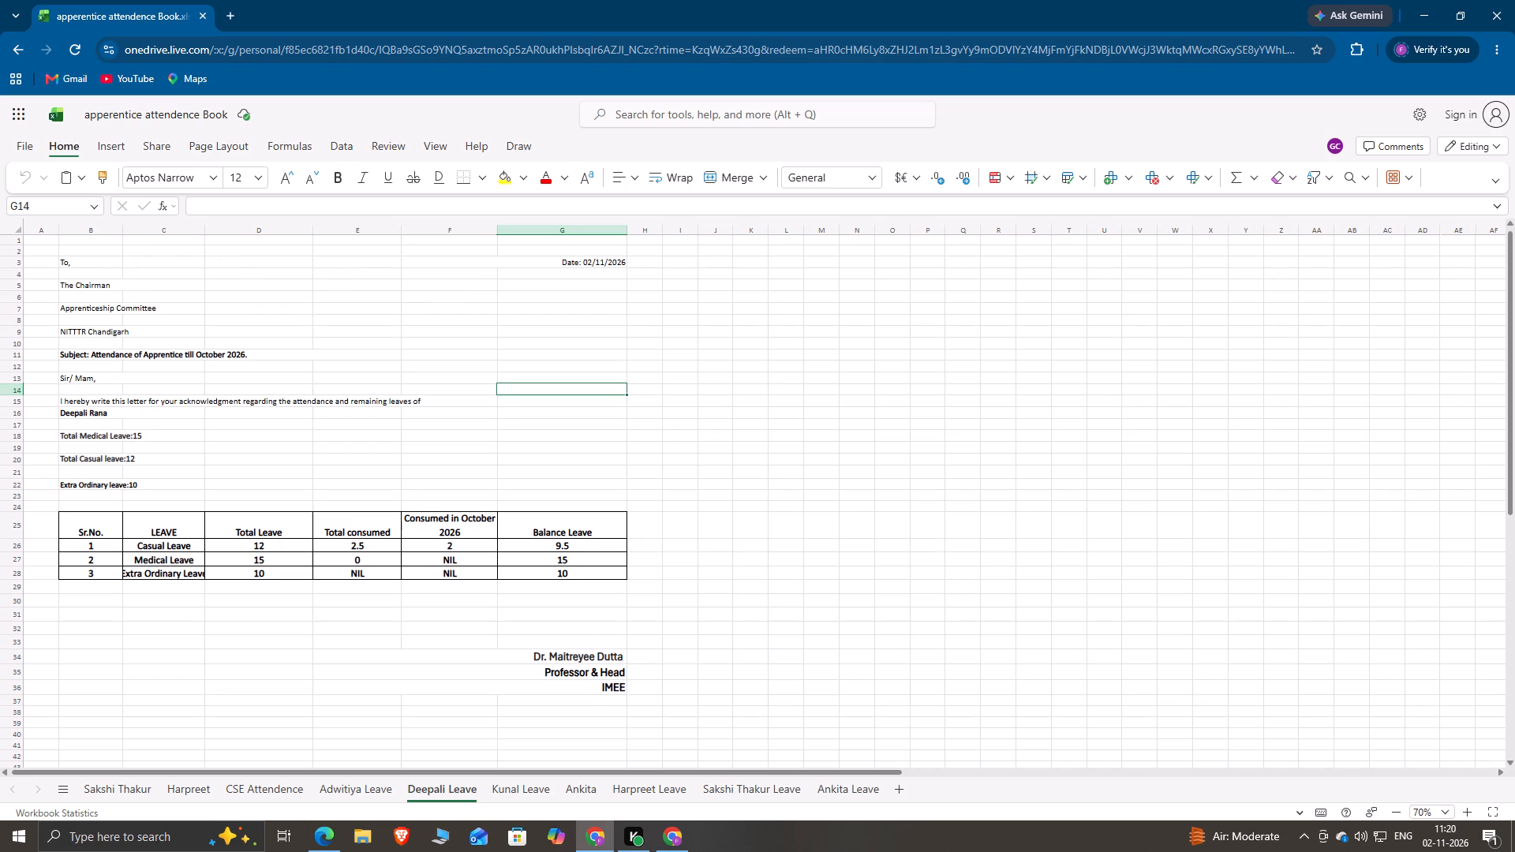